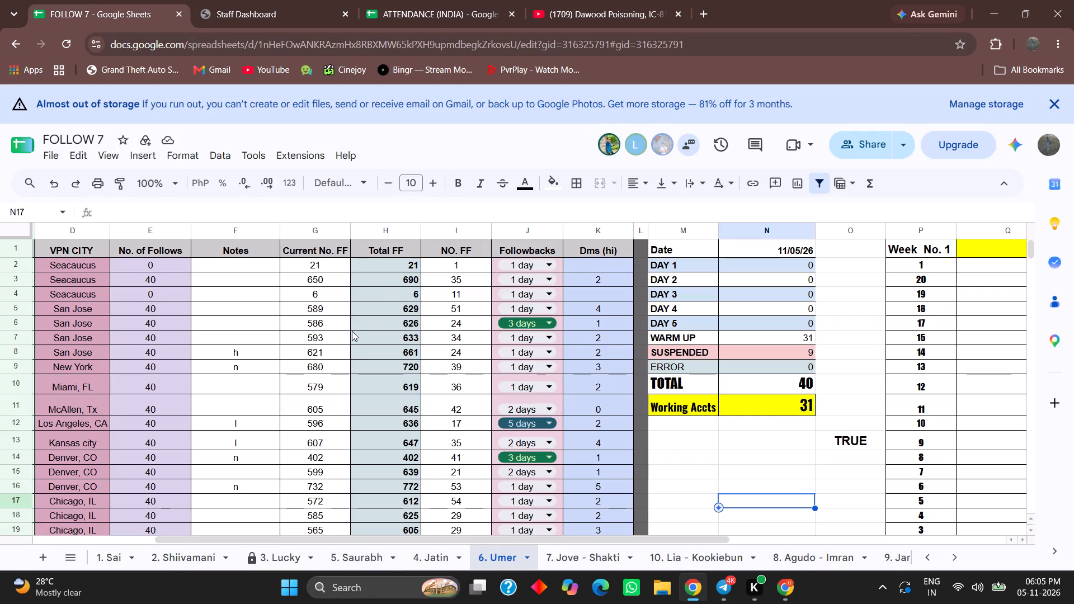
scroll(352, 331, right, 8)
scroll(477, 364, down, 2)
drag(548, 541, 469, 541)
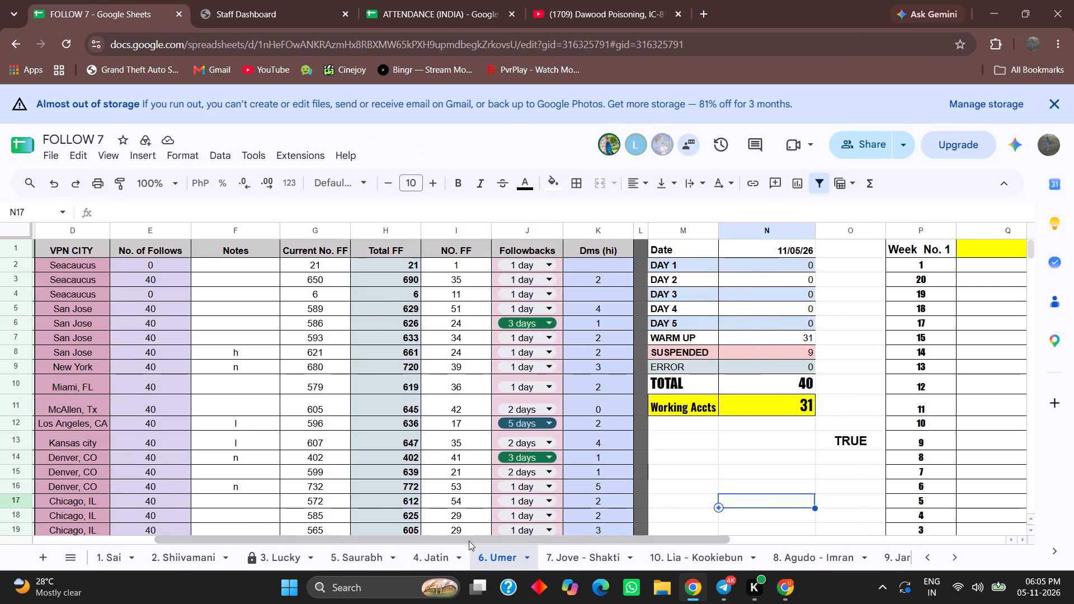
drag(469, 541, 142, 519)
scroll(453, 398, up, 3)
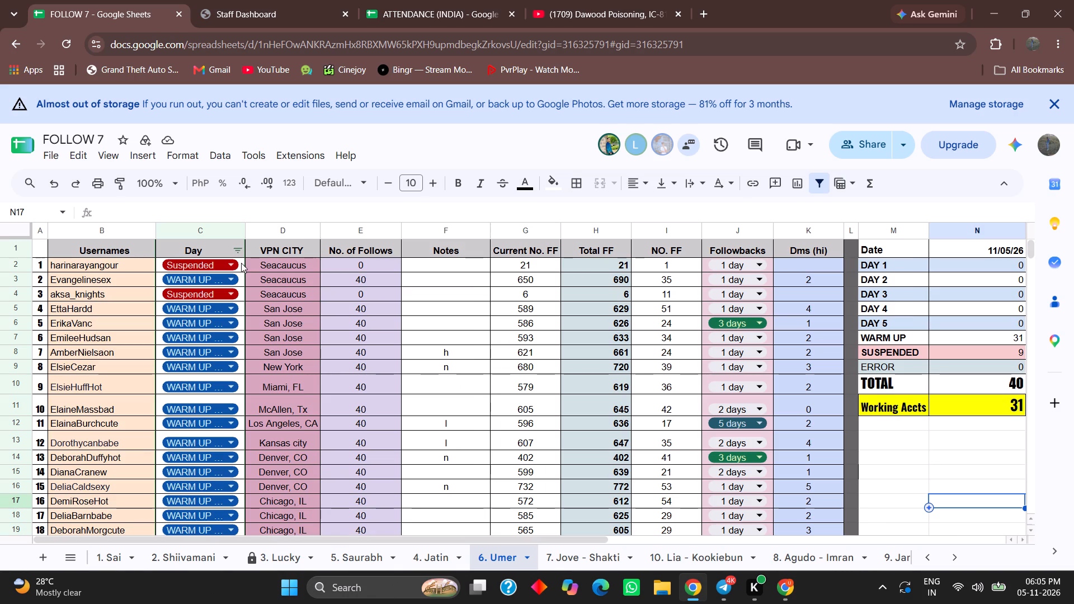
click(261, 274)
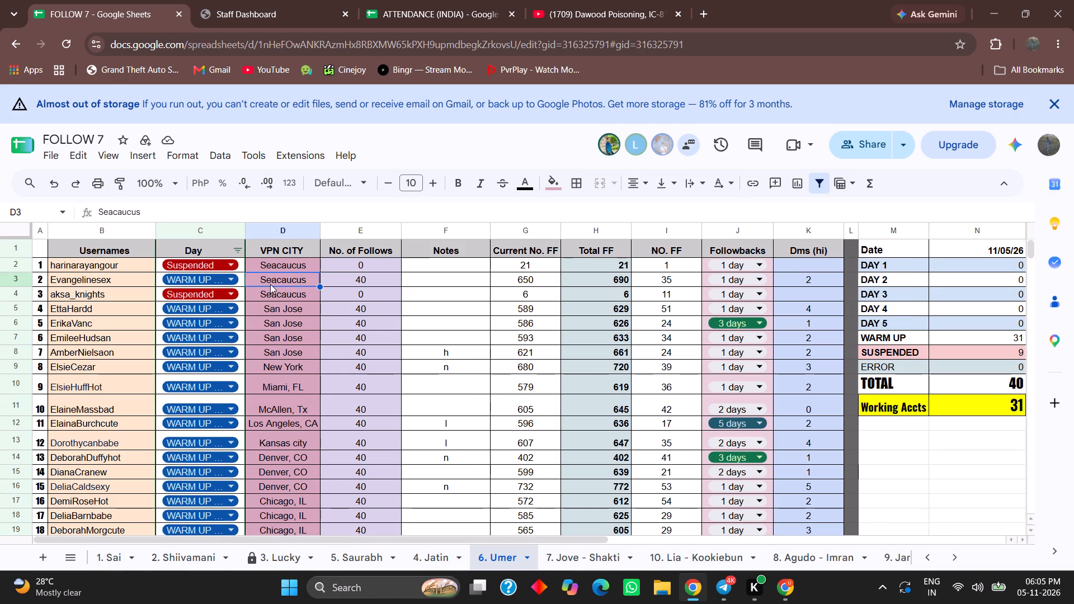
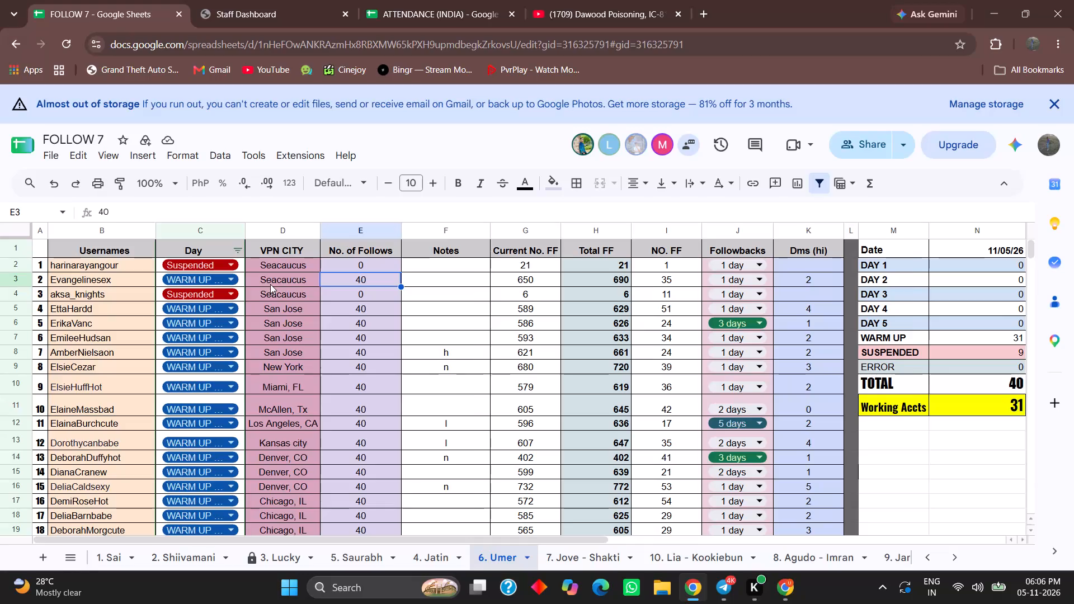
Update the second account's entry in row 3, setting Current No. FF to 690 and NO. FF to 37.
key(Right)
key(Right)
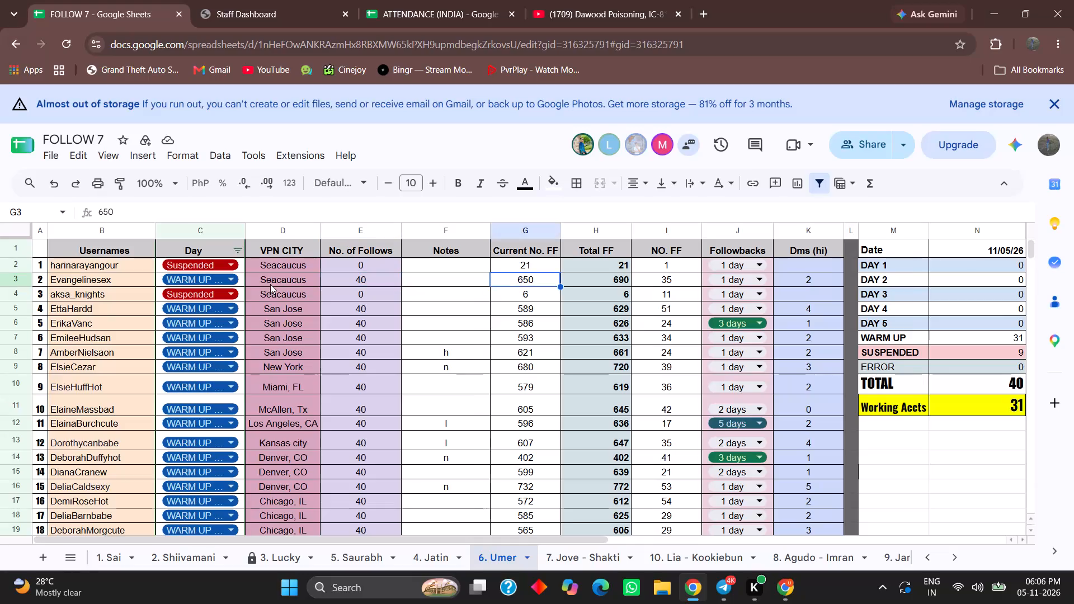
text(690)
key(Right)
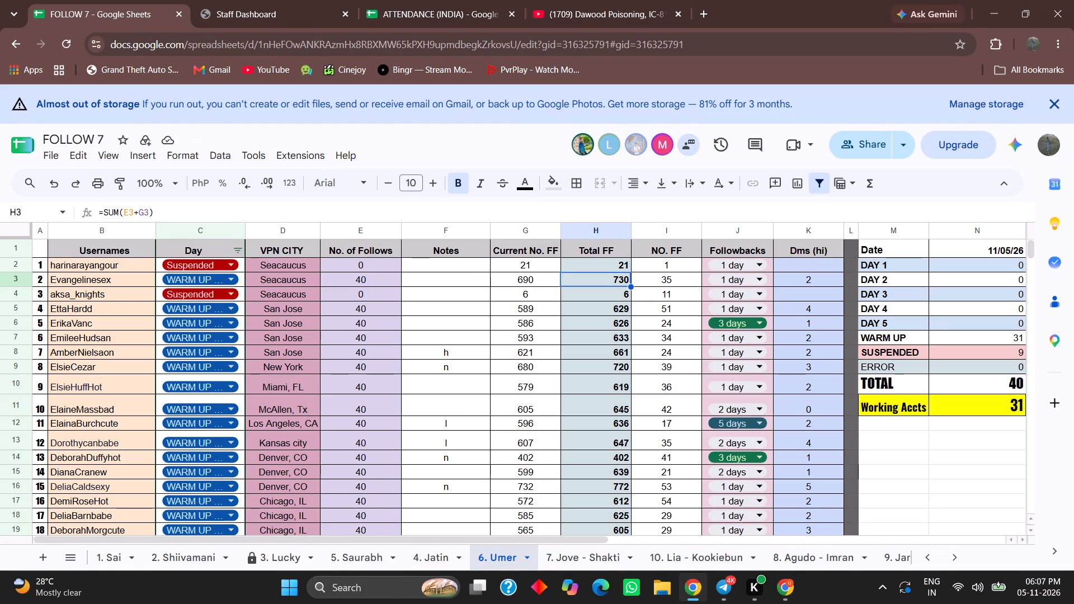
key(Right)
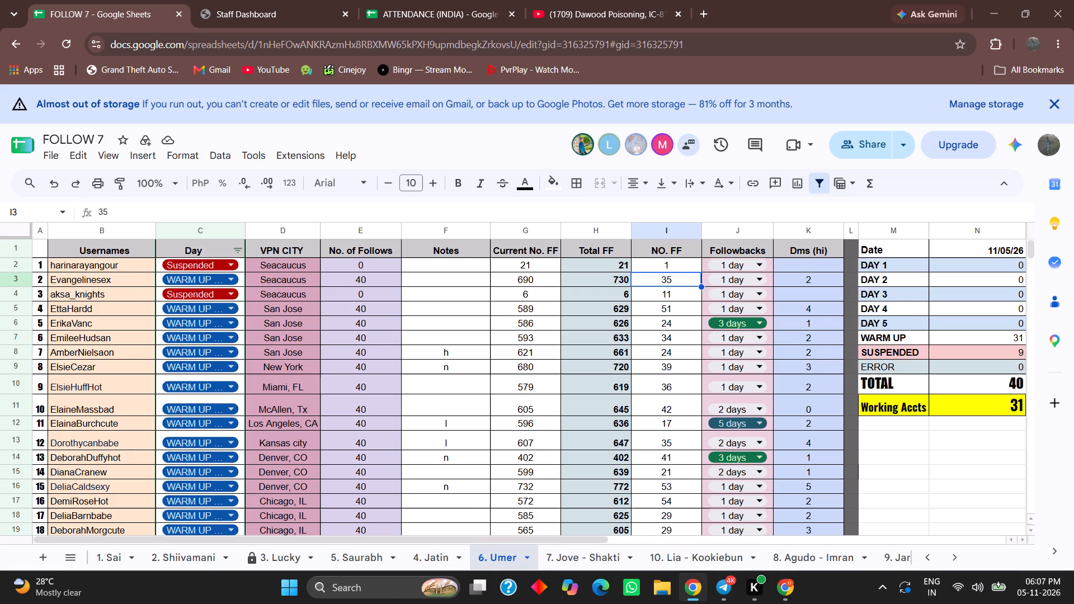
text(37)
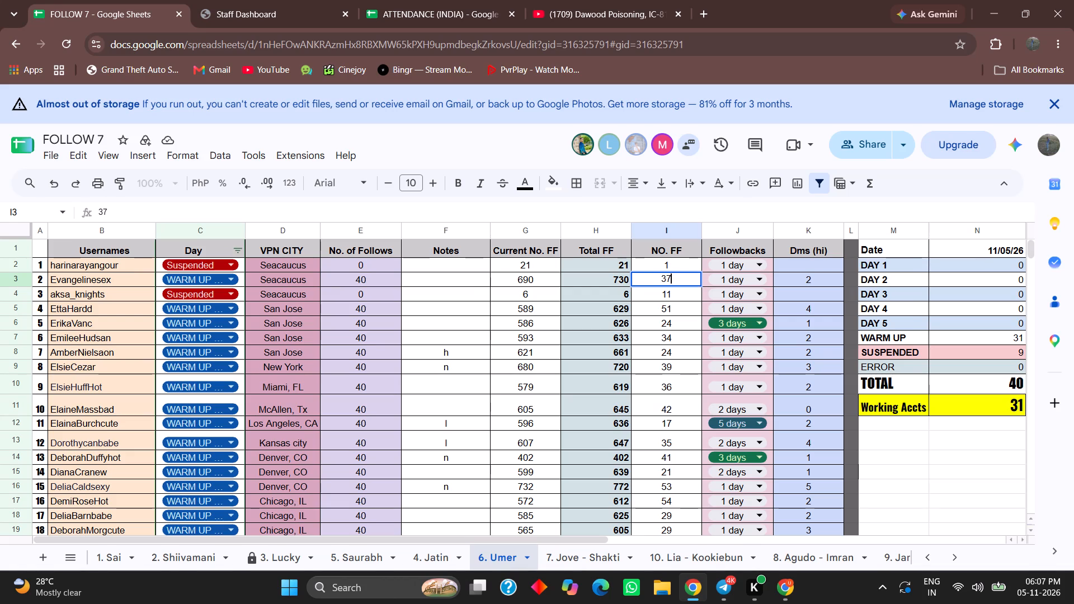
key(Right)
key(Right)
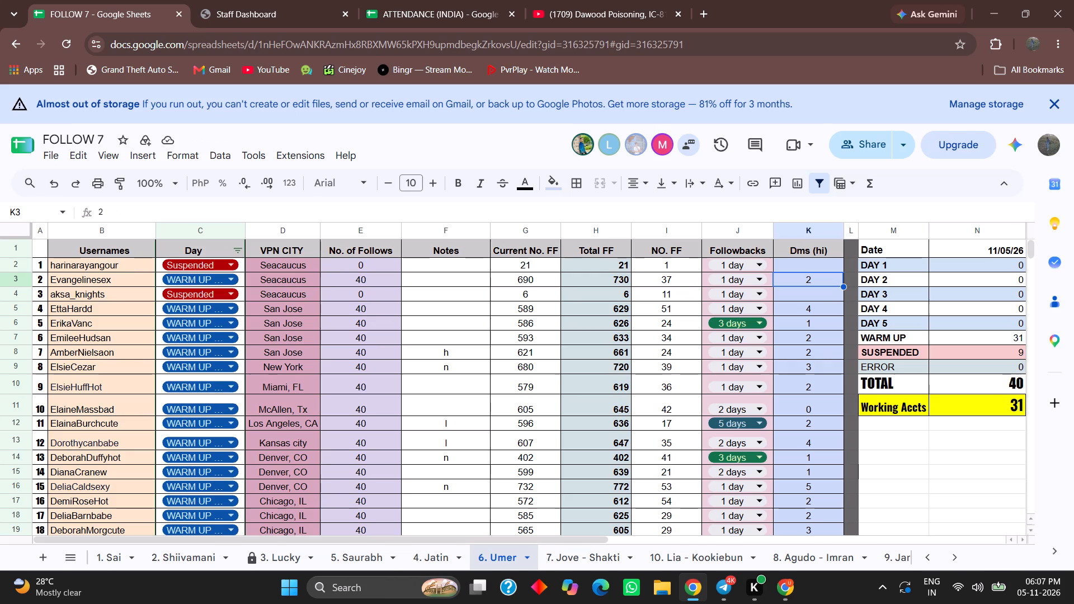
key(Left)
key(Left)
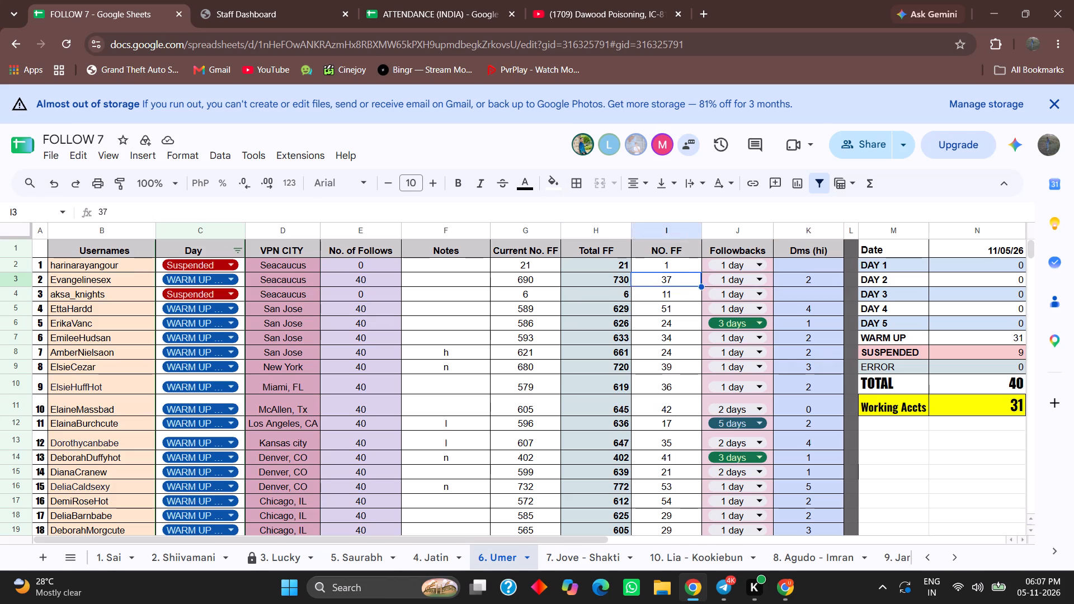
key(Left)
key(Left)
key(Left)
key(Left)
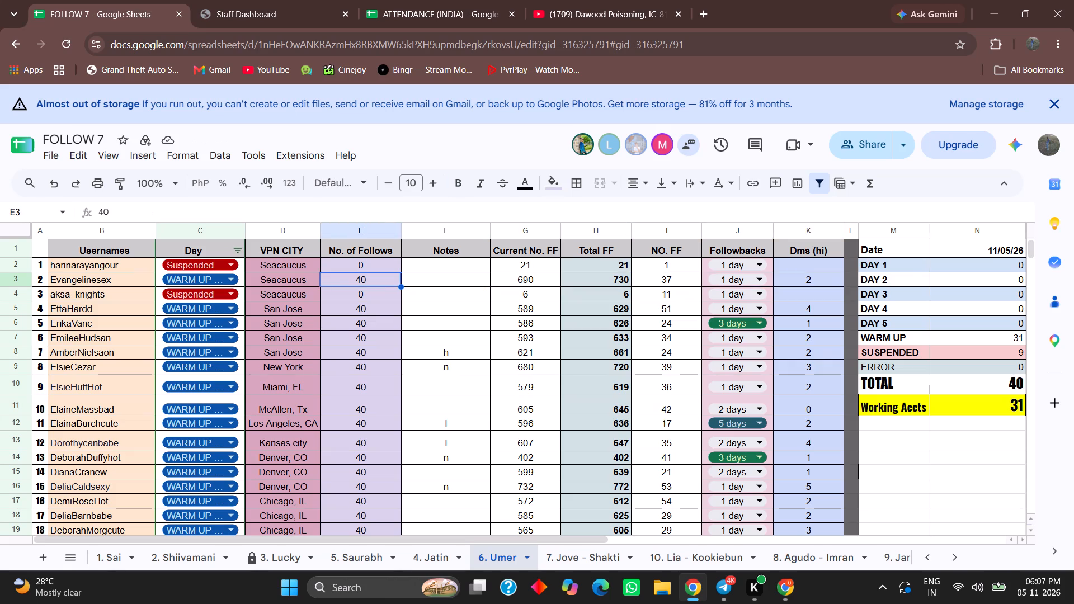
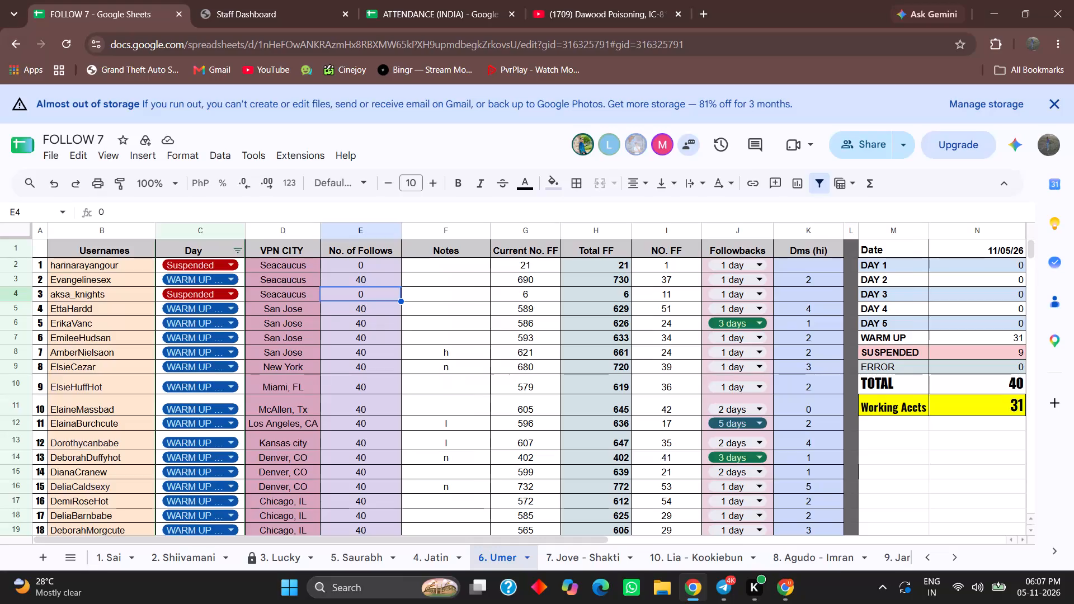
Update the fourth account's entry in row 5, setting Current No. FF to 629, NO. FF to 56 and Dms (hi) to 6.
key(Down)
key(Left)
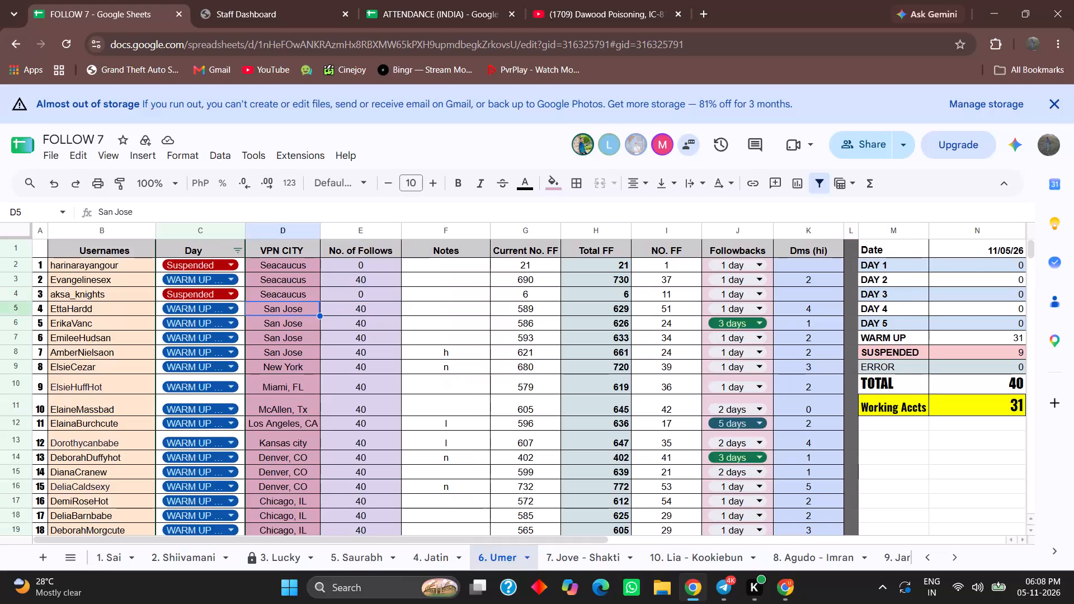
key(Right)
key(Right)
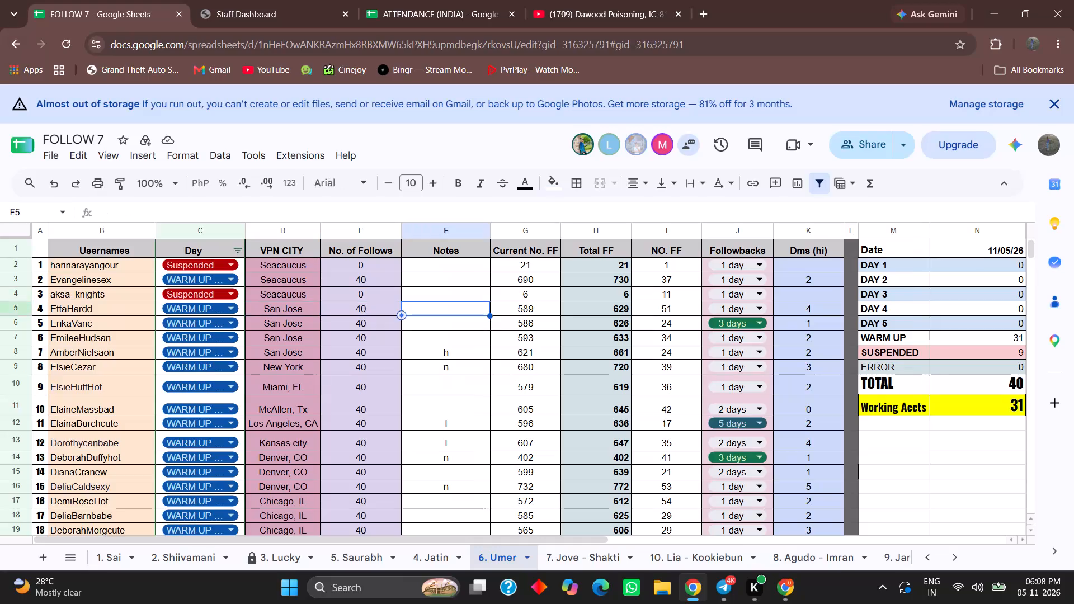
key(Right)
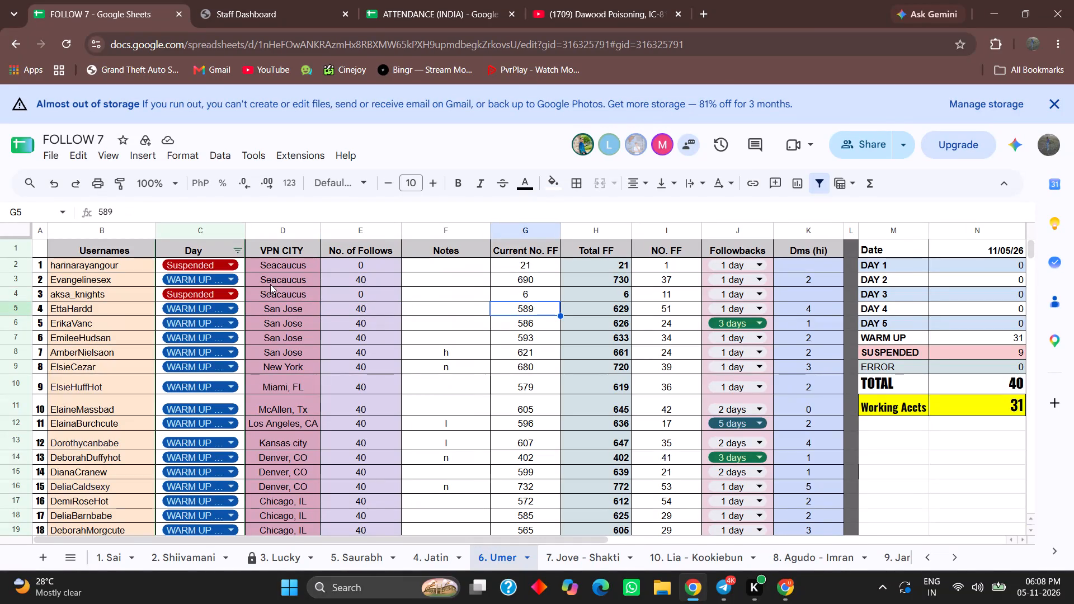
key(6)
text(29)
key(Right)
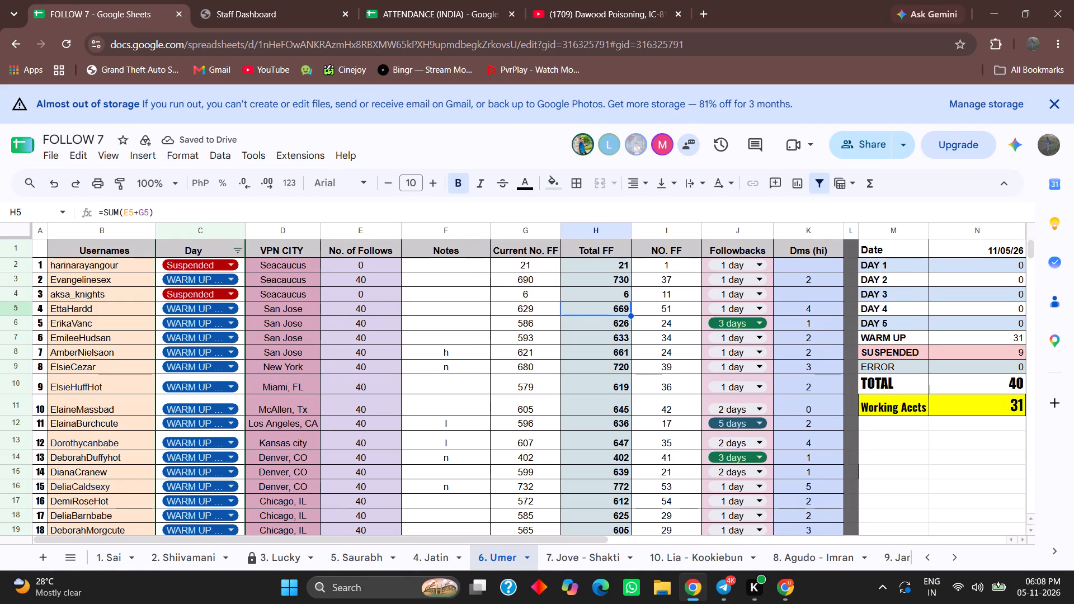
key(Right)
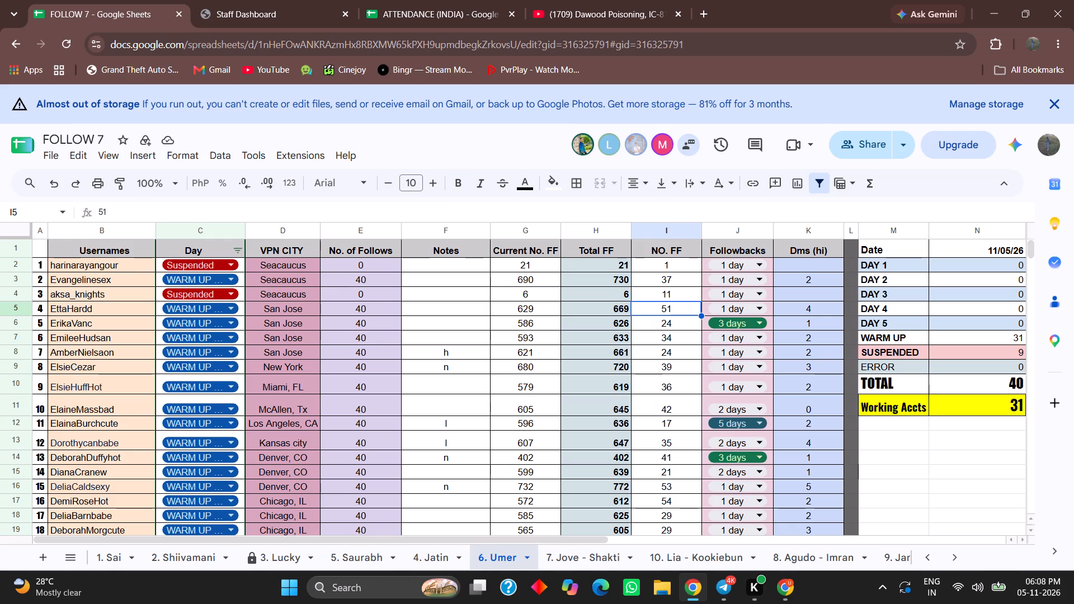
text(56)
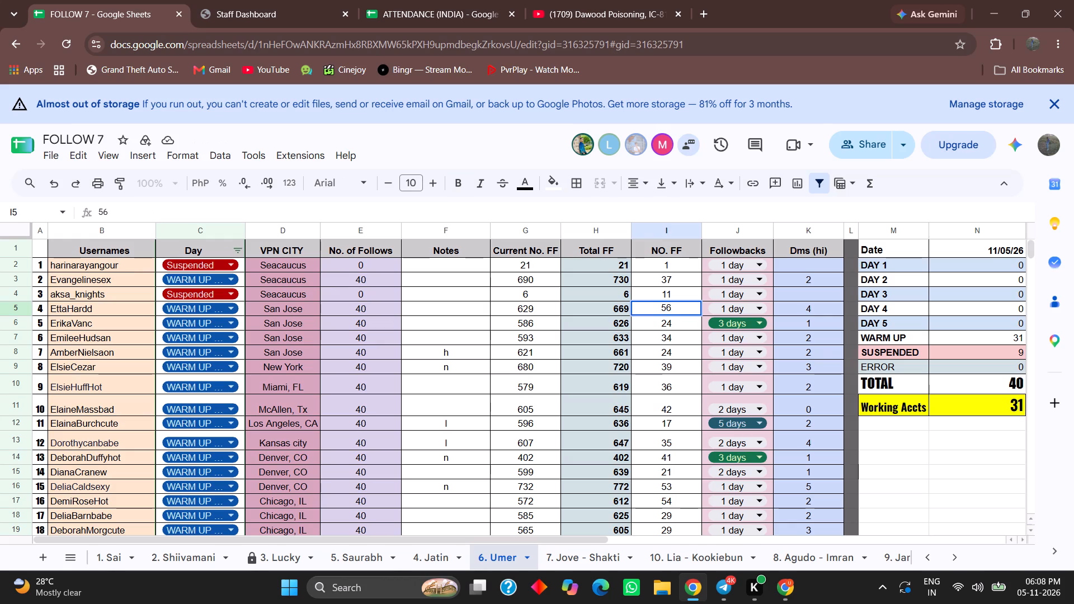
key(Right)
key(Right)
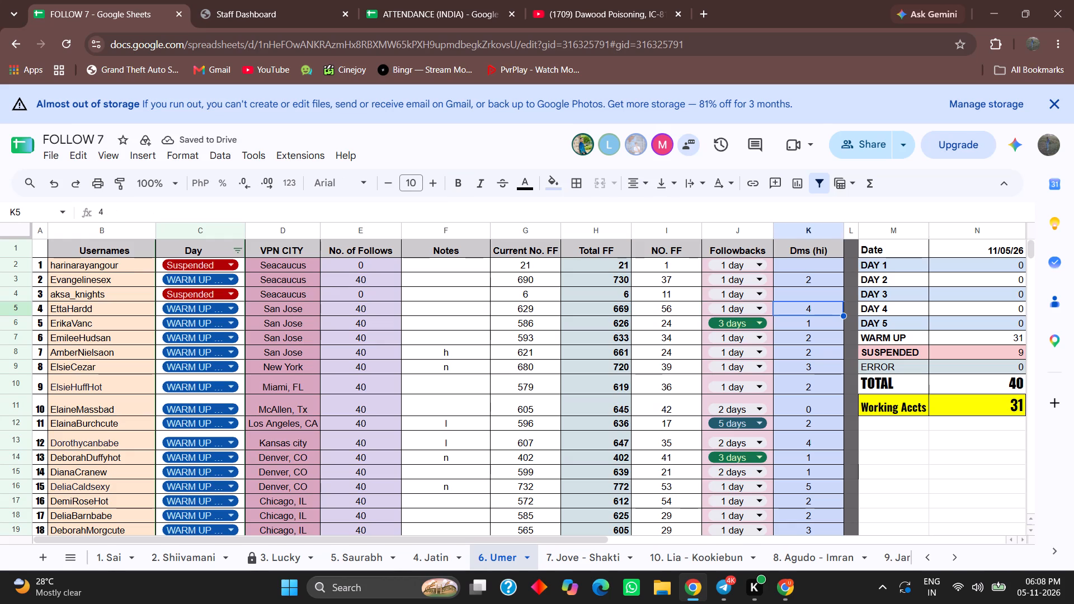
key(6)
key(Left)
key(Left)
key(Left)
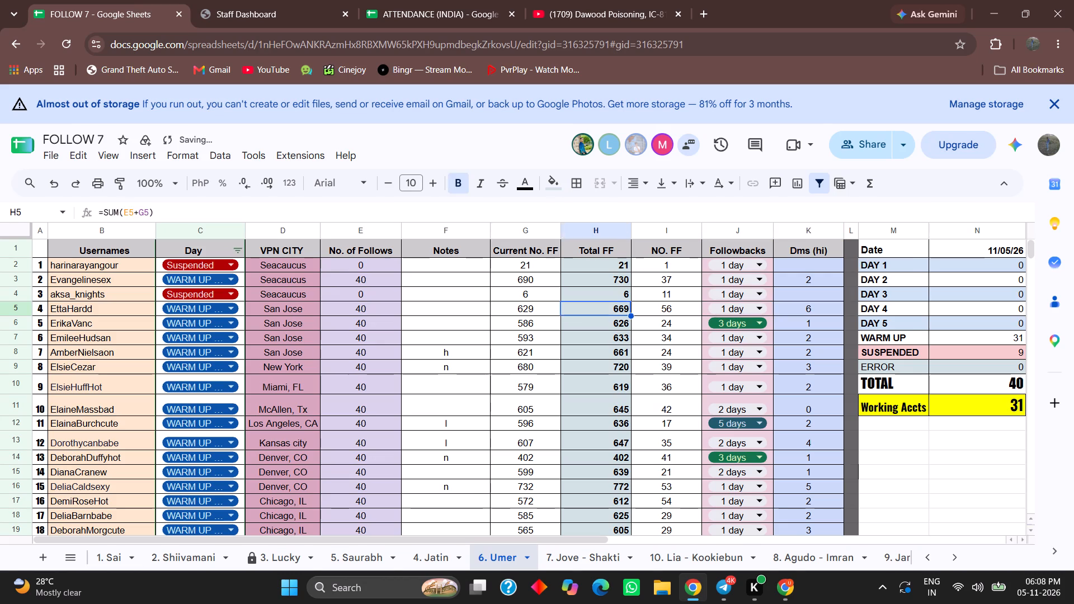
key(Left)
key(Left)
key(Left)
key(Left)
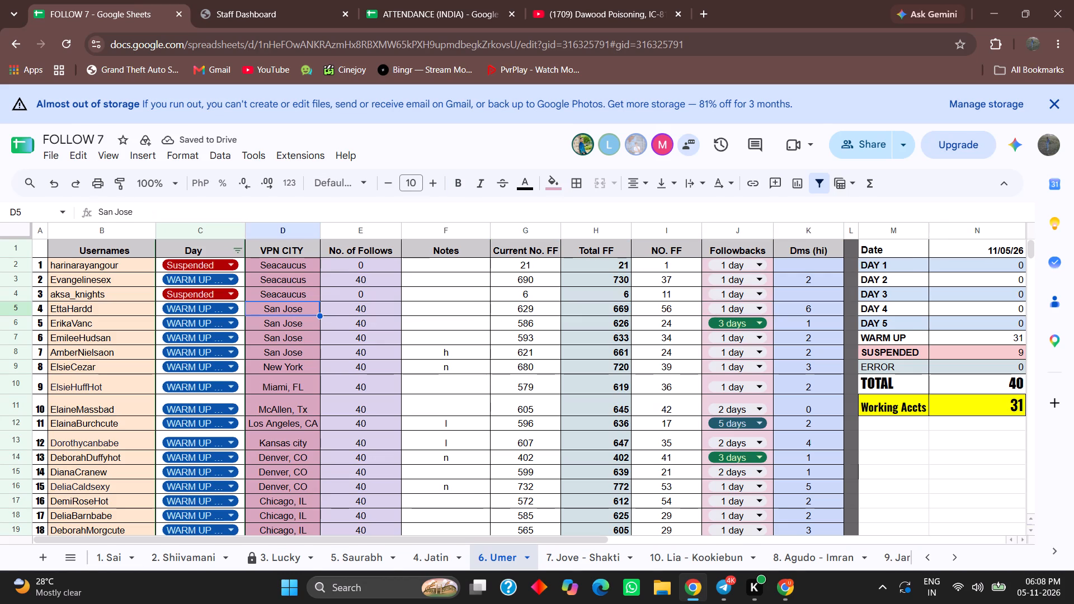
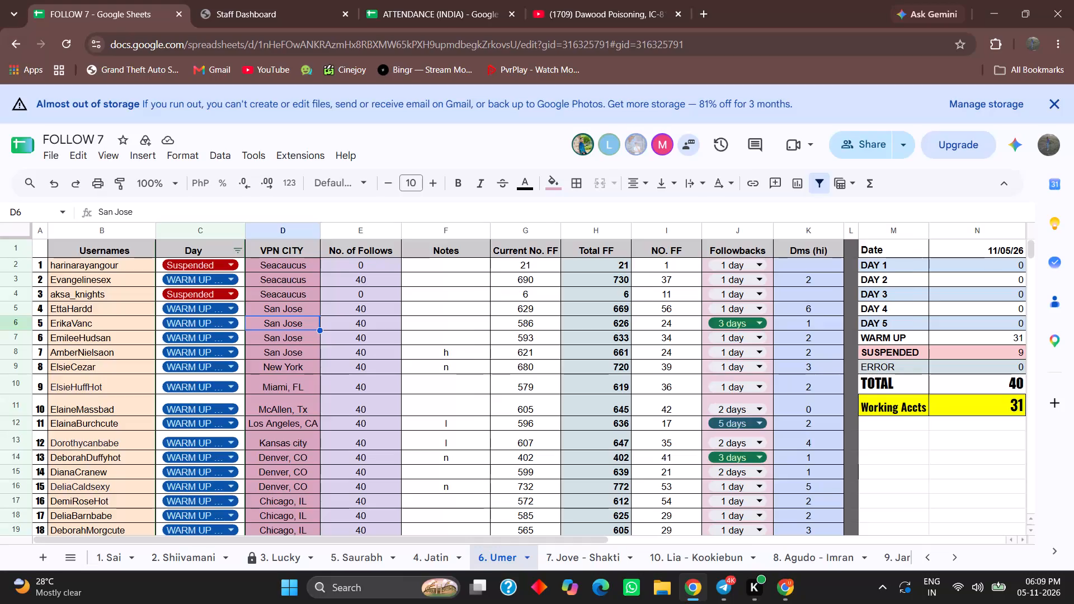
Update the fifth account's follower figures in row 6, setting Current No. FF to 626 and NO. FF to 28.
key(Right)
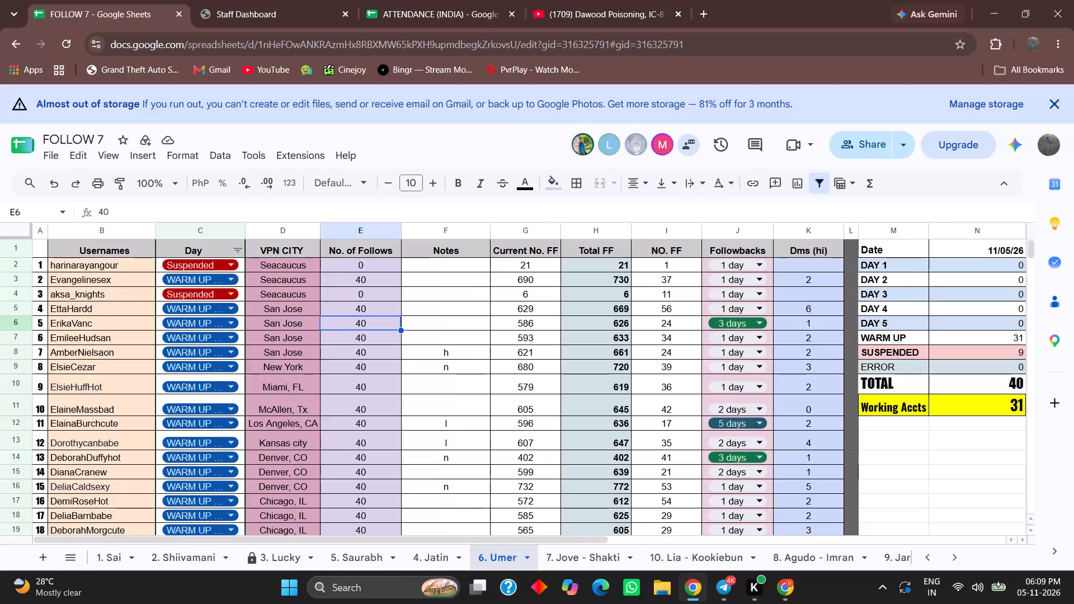
key(Right)
key(Right)
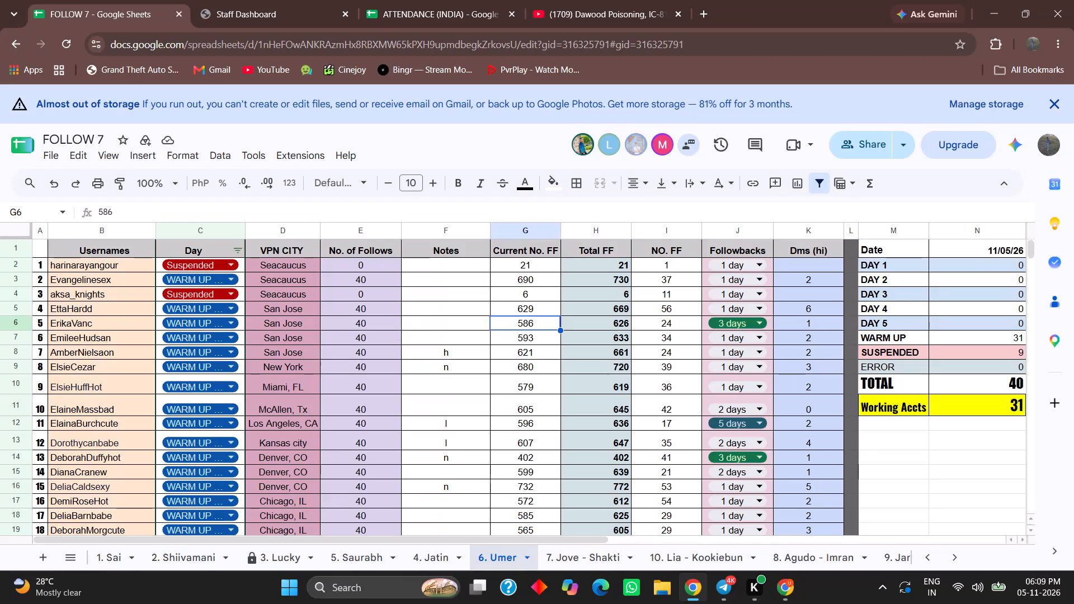
text(62)
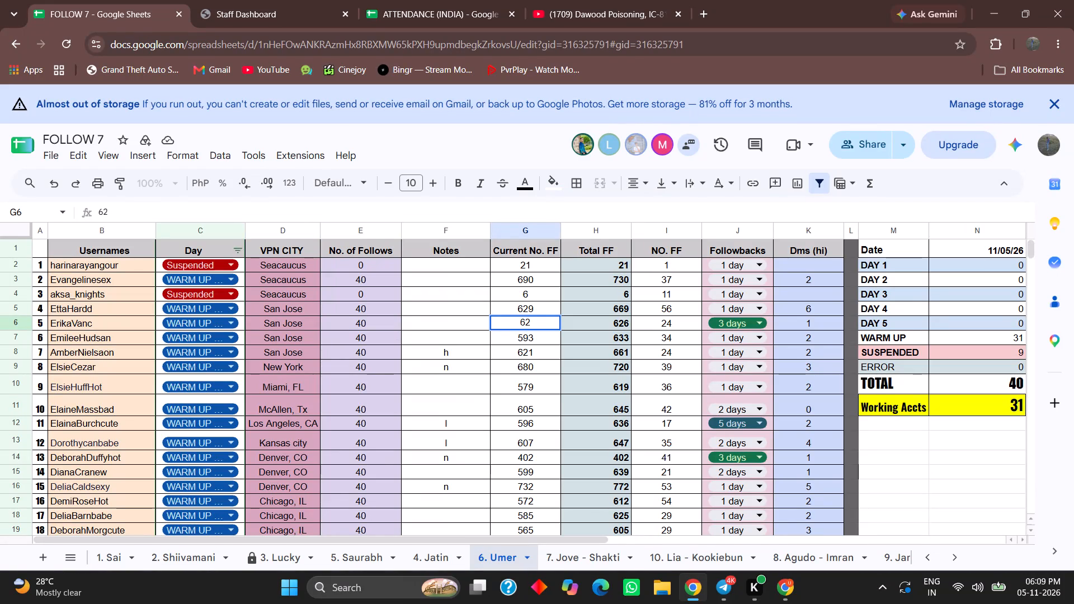
key(6)
key(Right)
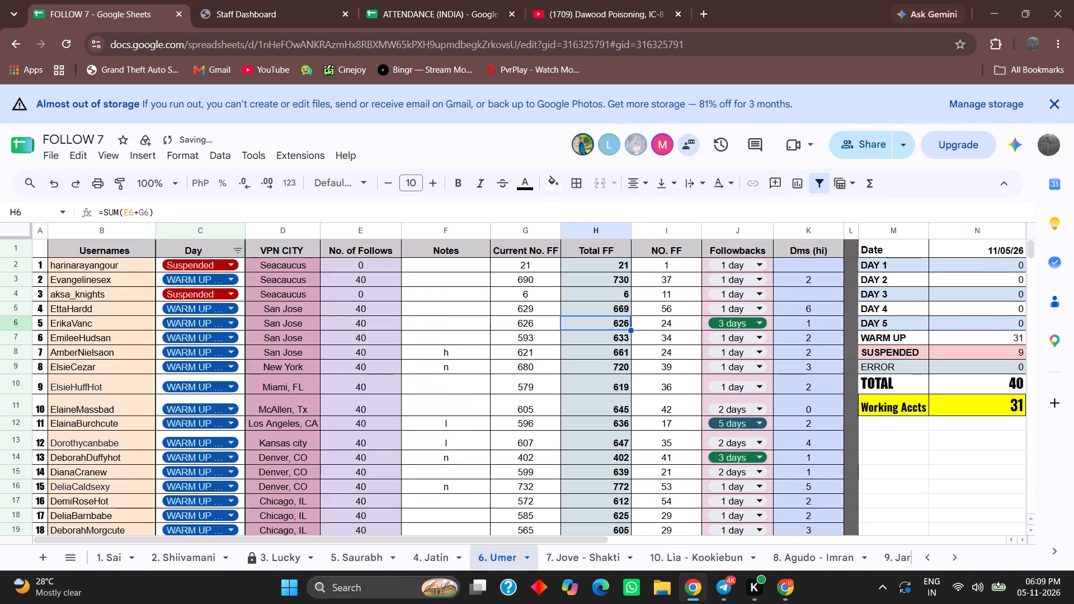
key(Right)
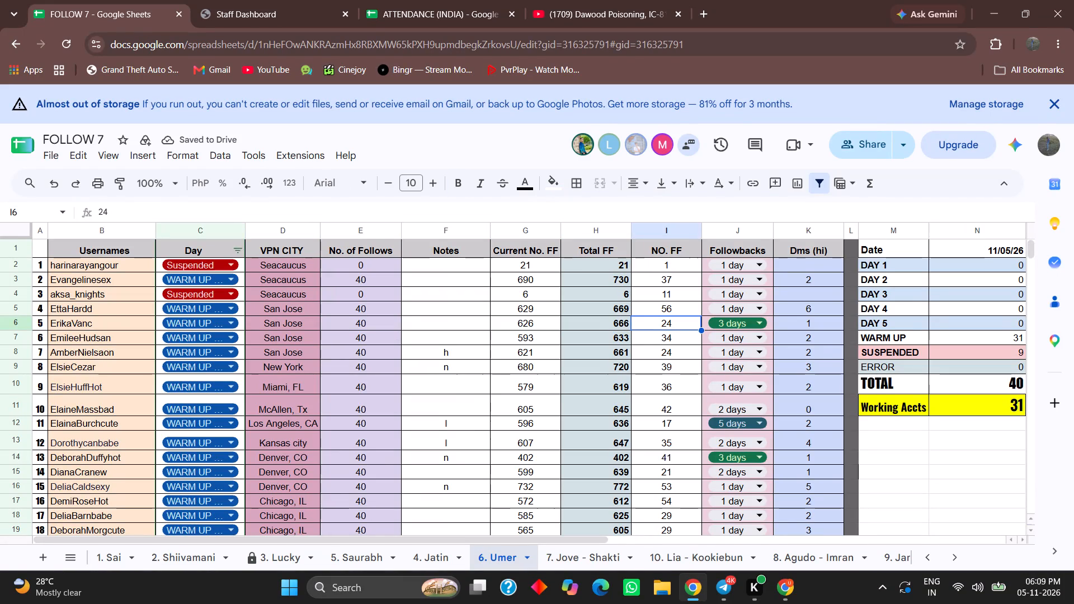
text(28)
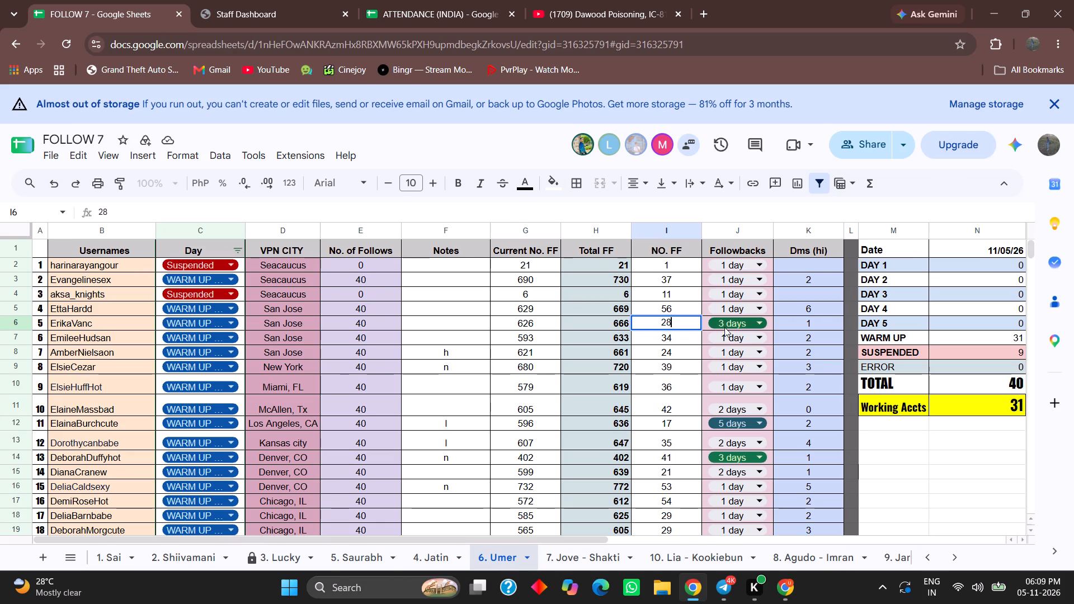
Set the fifth account's Followbacks in row 6 to 2 days and its Dms (hi) to 3.
click(729, 324)
click(734, 367)
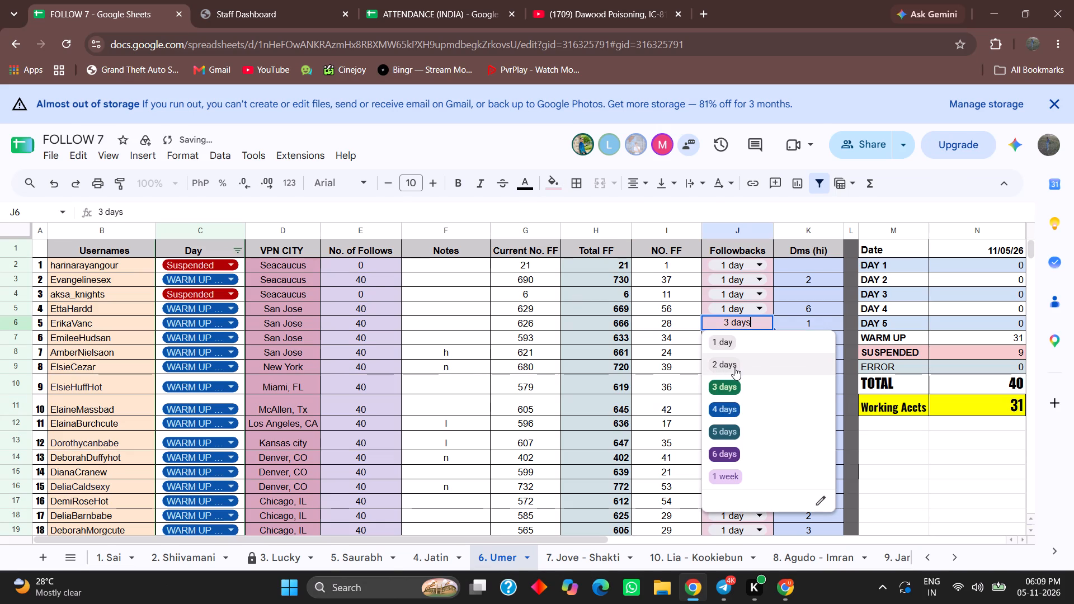
click(802, 322)
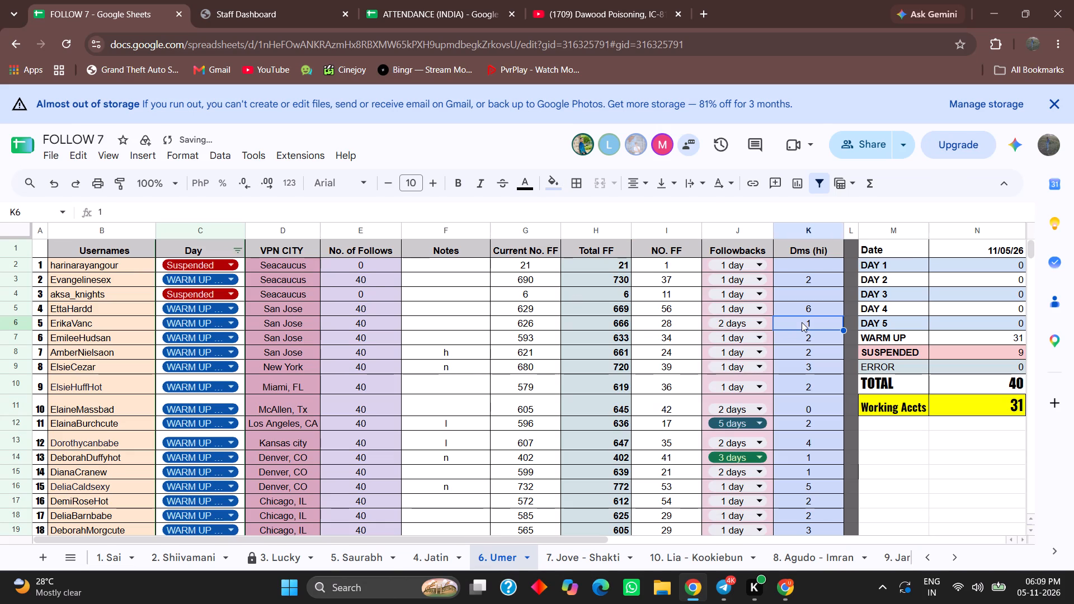
key(3)
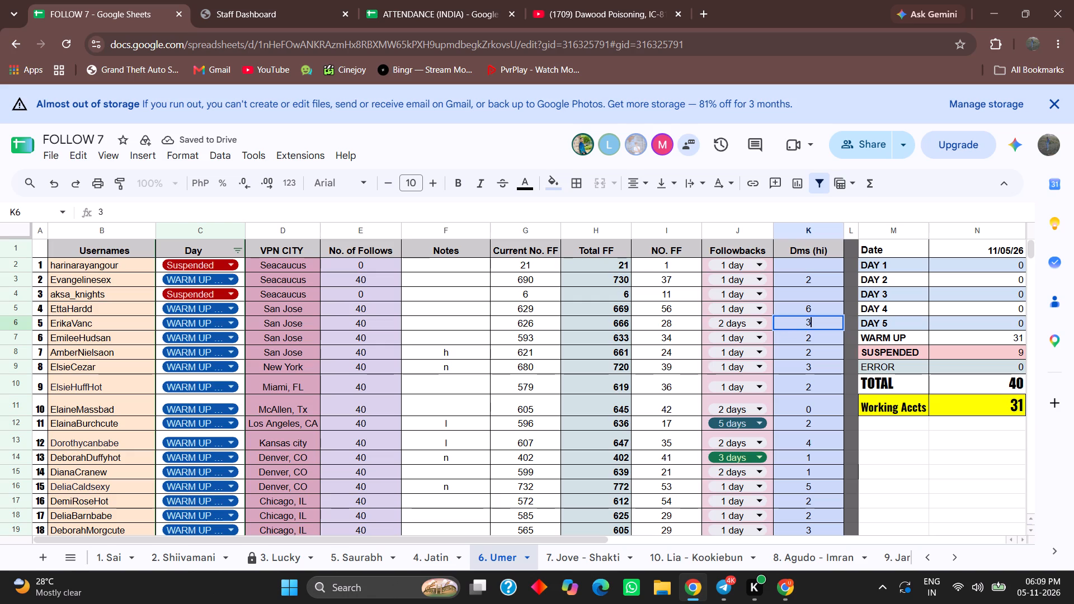
key(Left)
key(Left)
key(Left)
key(Left)
key(Left)
key(Left)
key(Left)
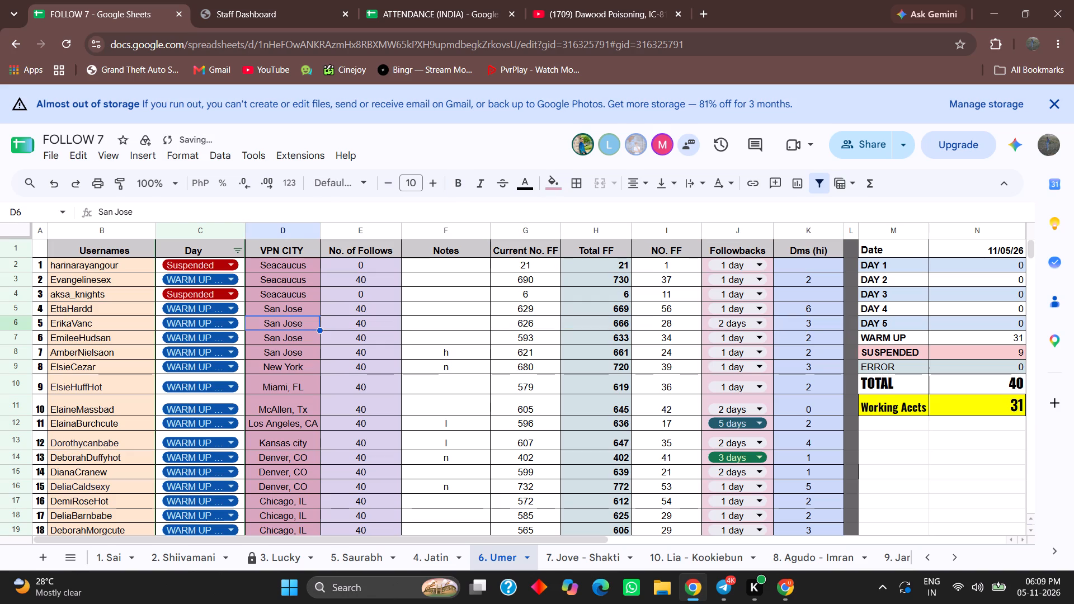
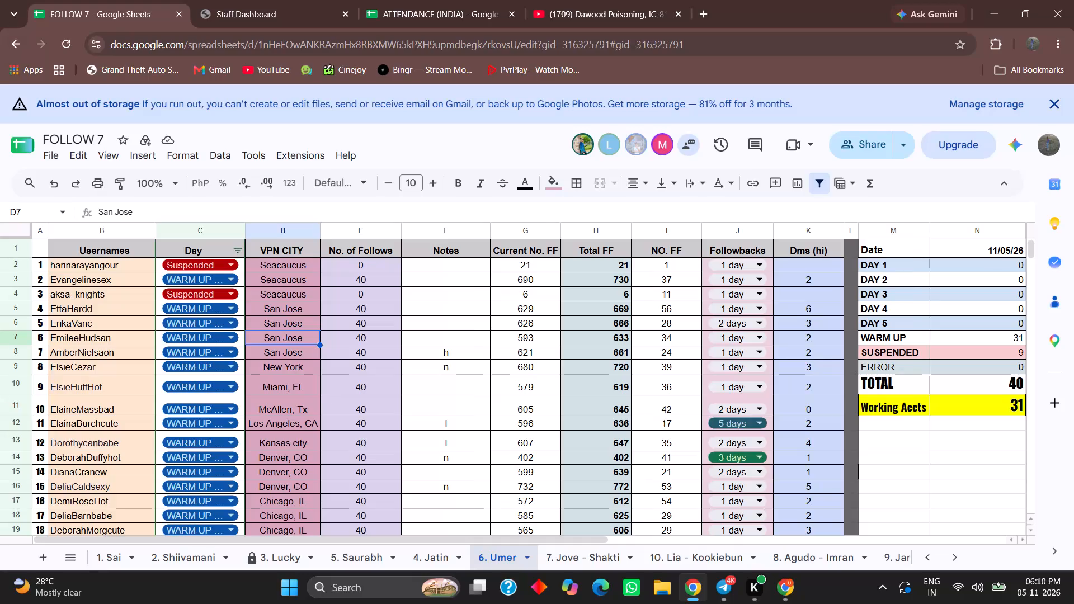
Update the sixth account's follower figures in row 7, setting Current No. FF to 632 and NO. FF to 35.
key(Right)
key(Right)
key(Right)
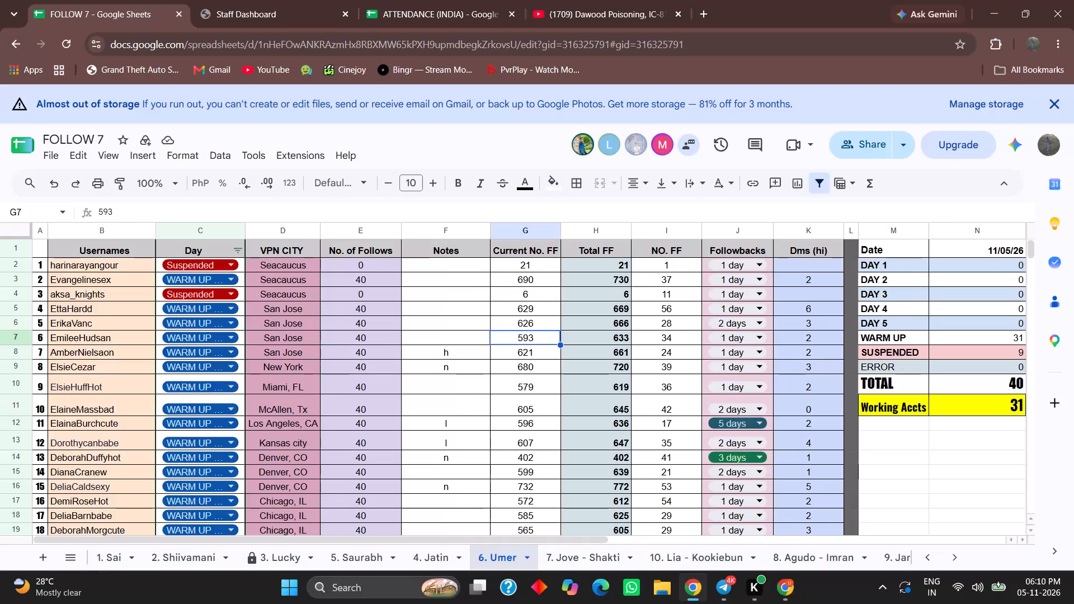
text(634)
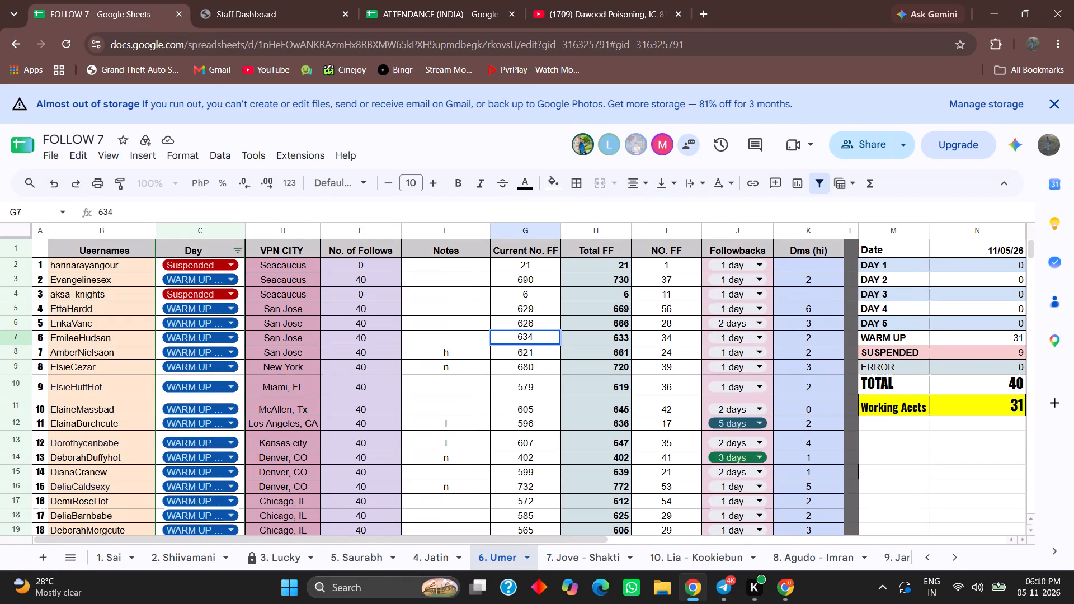
key(BackSpace)
key(2)
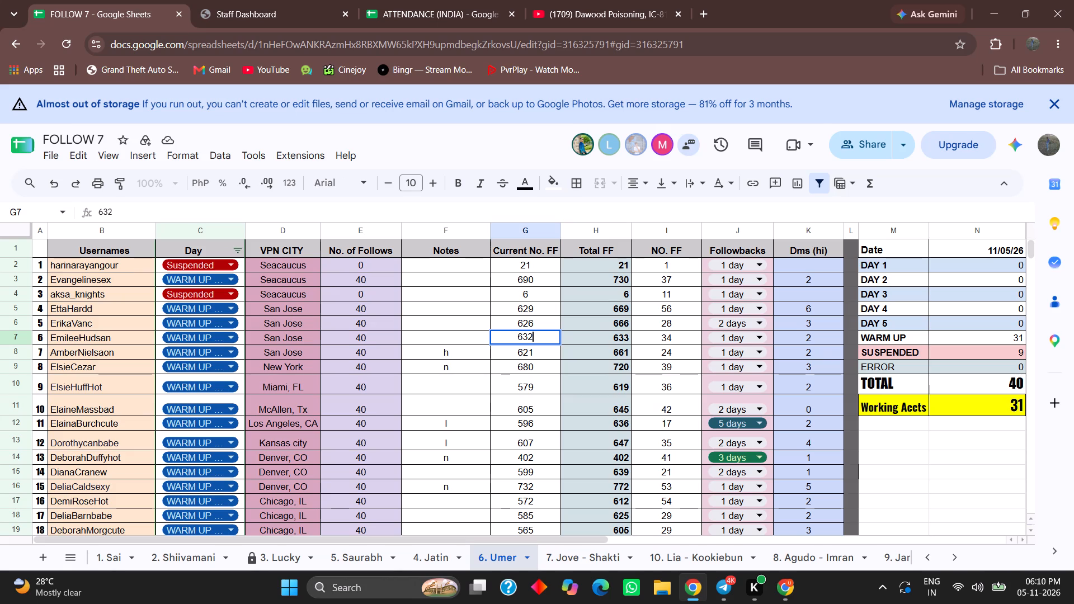
key(Right)
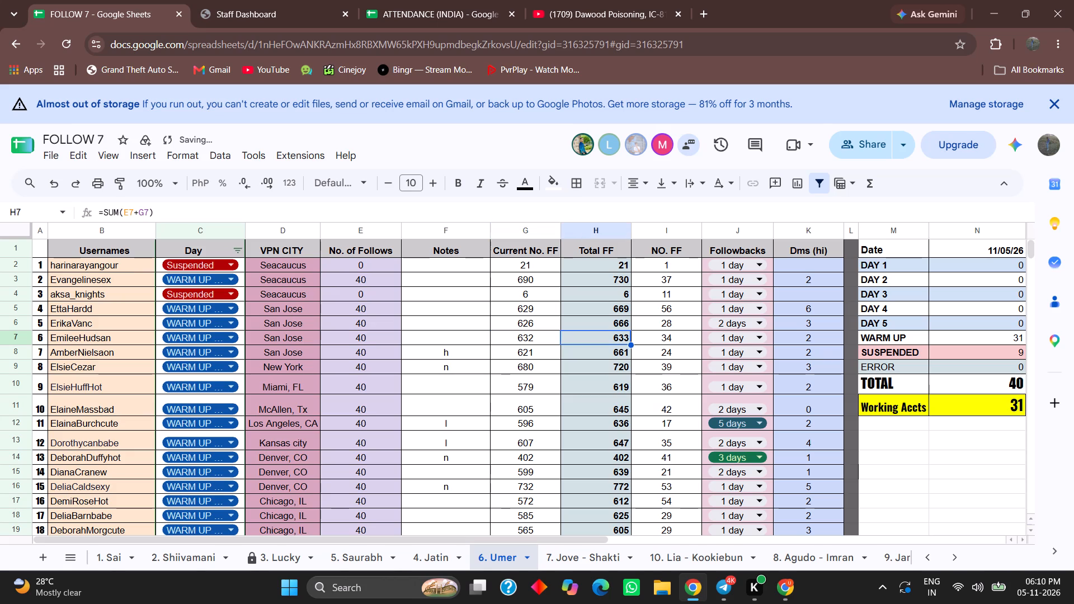
key(Right)
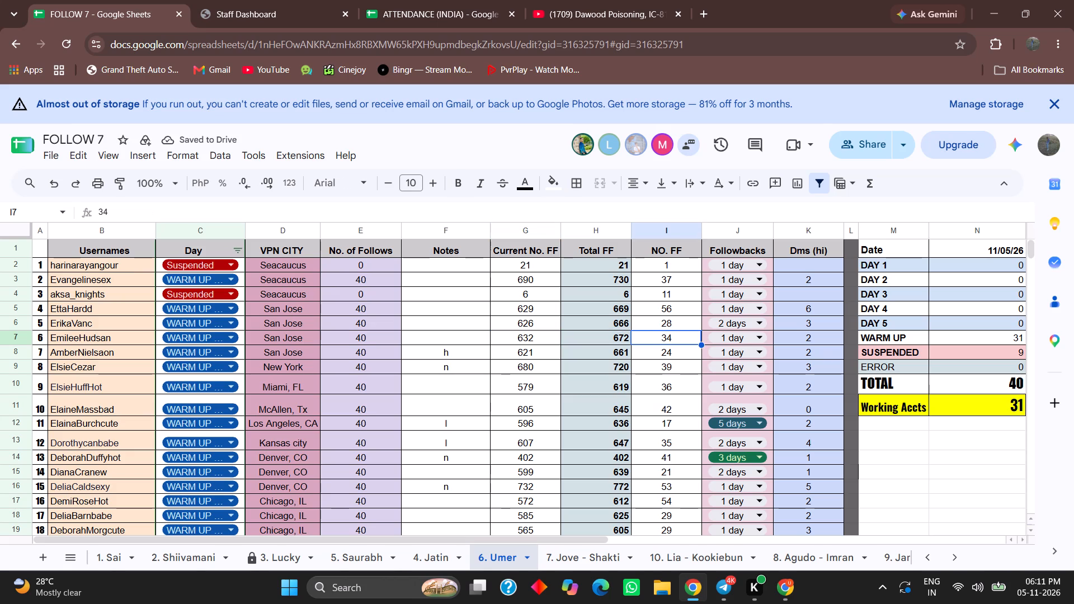
text(35)
Enter 2 as the sixth account's Dms (hi) in row 7, and return to its VPN CITY cell.
key(Right)
key(Right)
key(2)
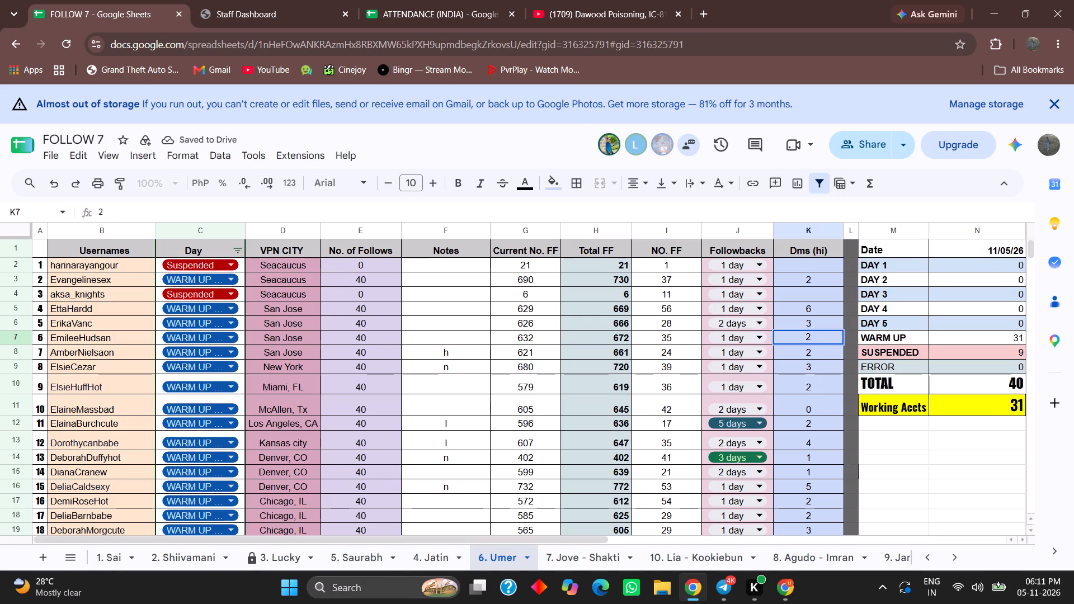
key(Left)
key(Left)
key(Left)
key(Left)
key(Left)
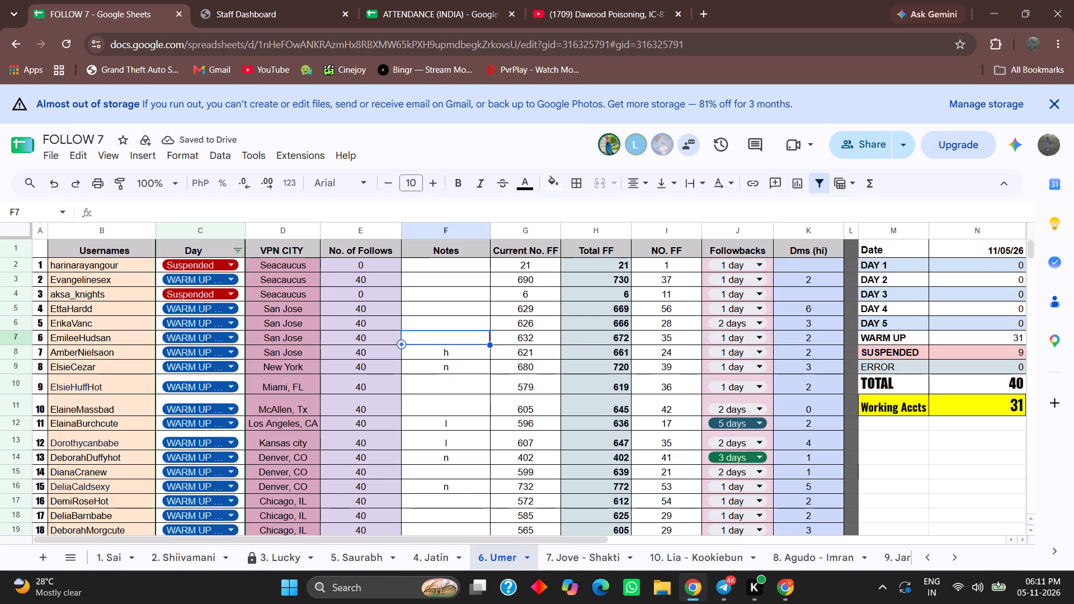
key(Left)
key(Left)
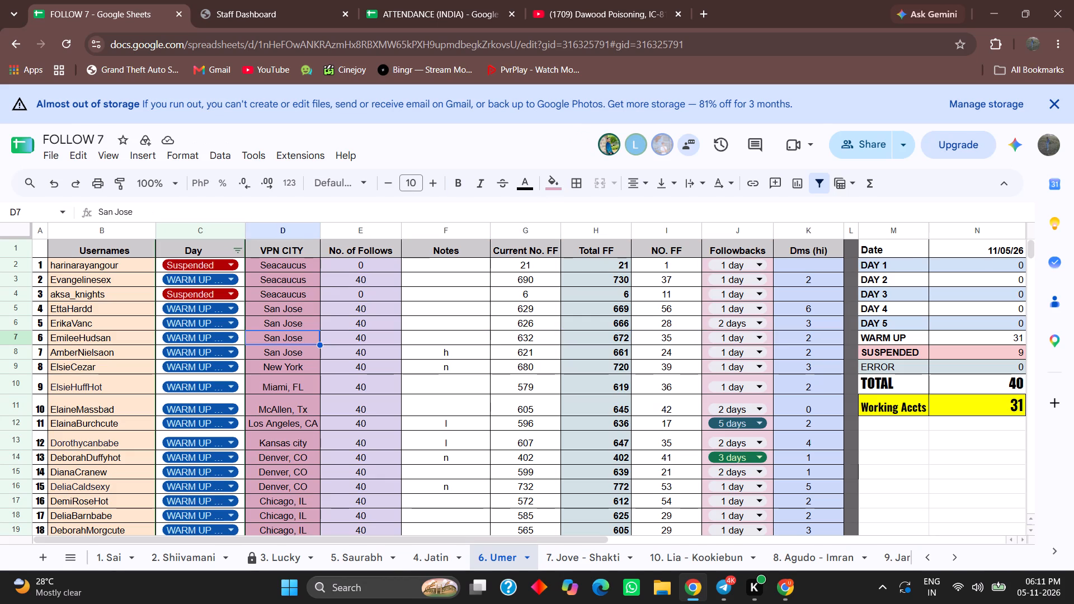
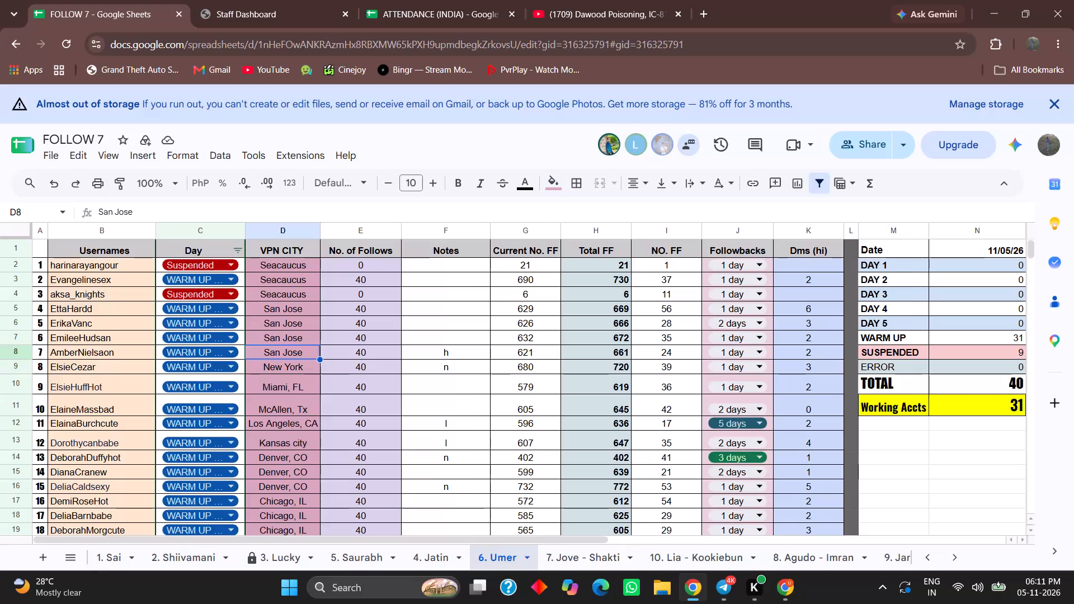
Update the seventh account's follower figures in row 8, setting Current No. FF to 661 and NO. FF to 26.
key(Right)
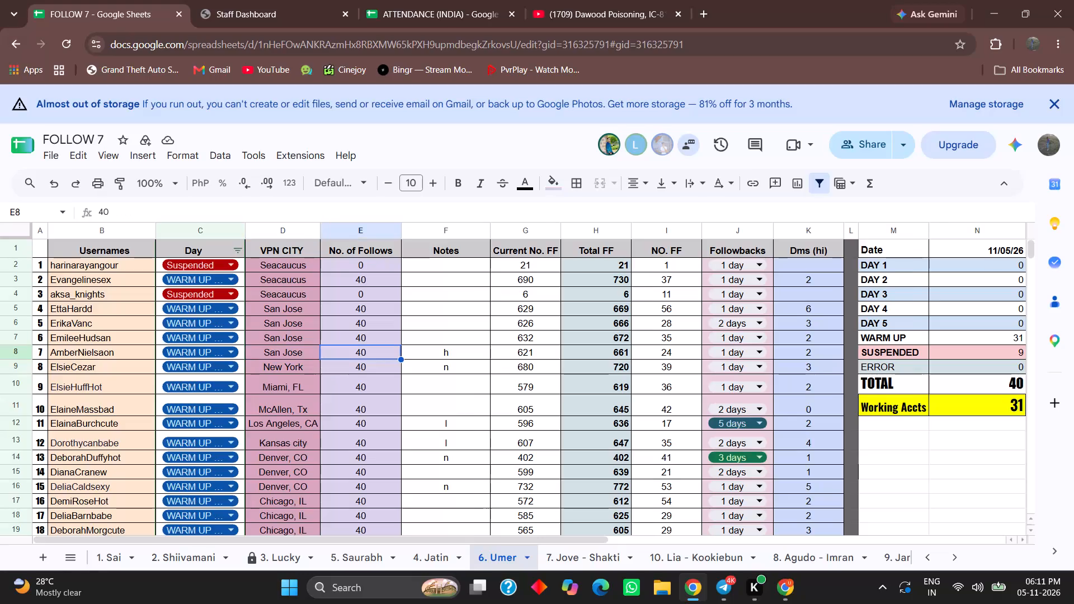
key(Right)
key(Right)
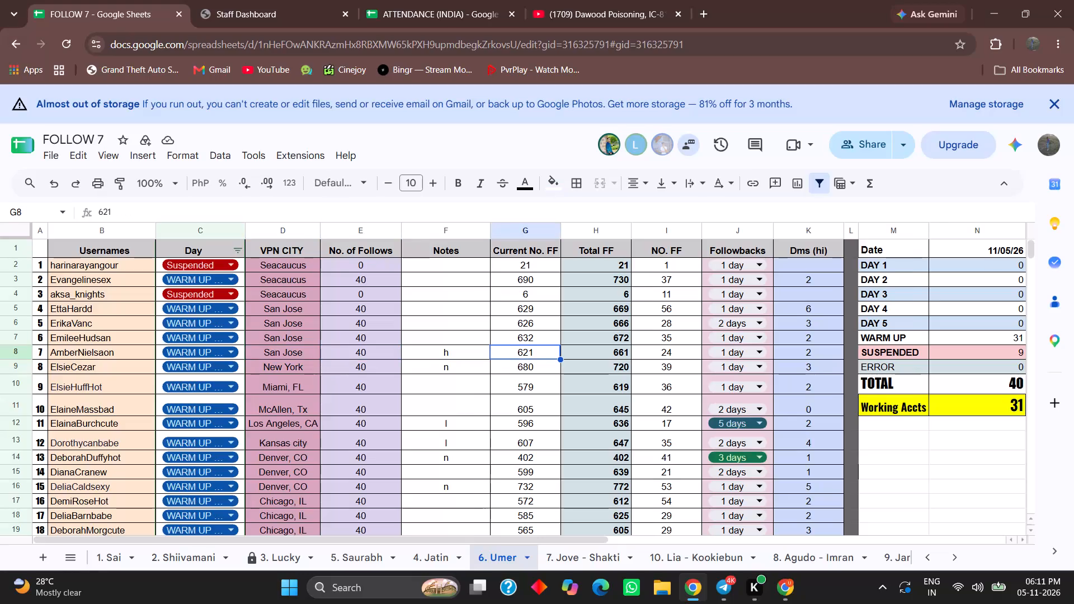
text(661)
key(Right)
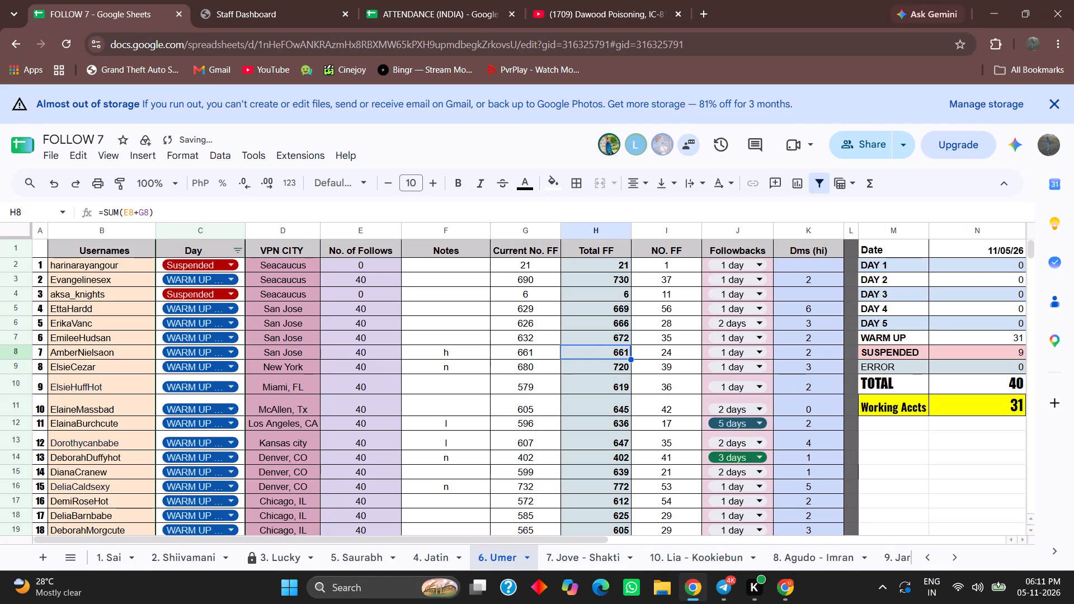
key(Right)
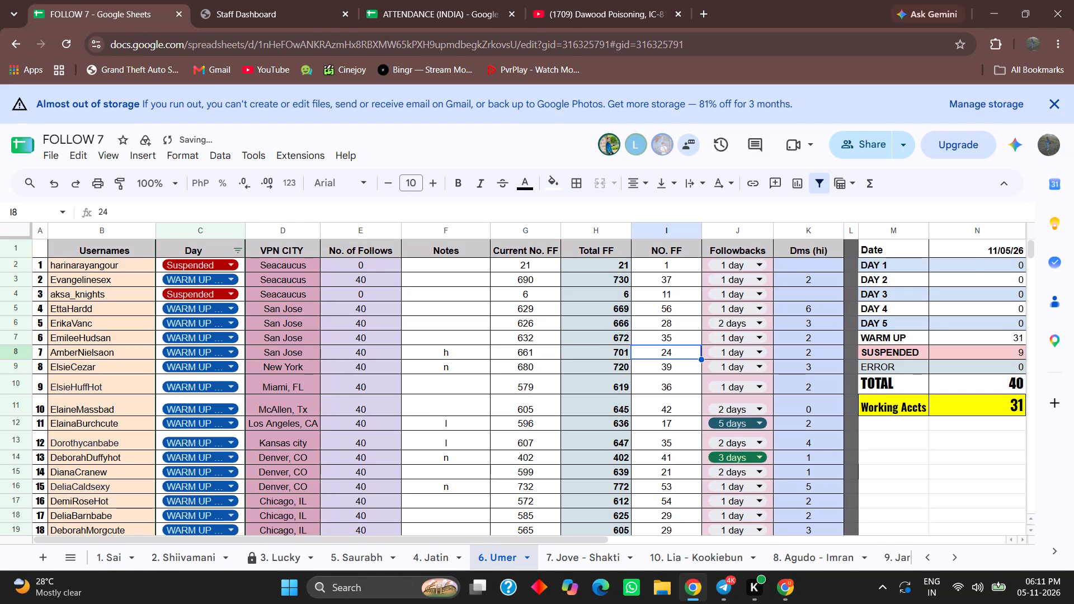
text(26)
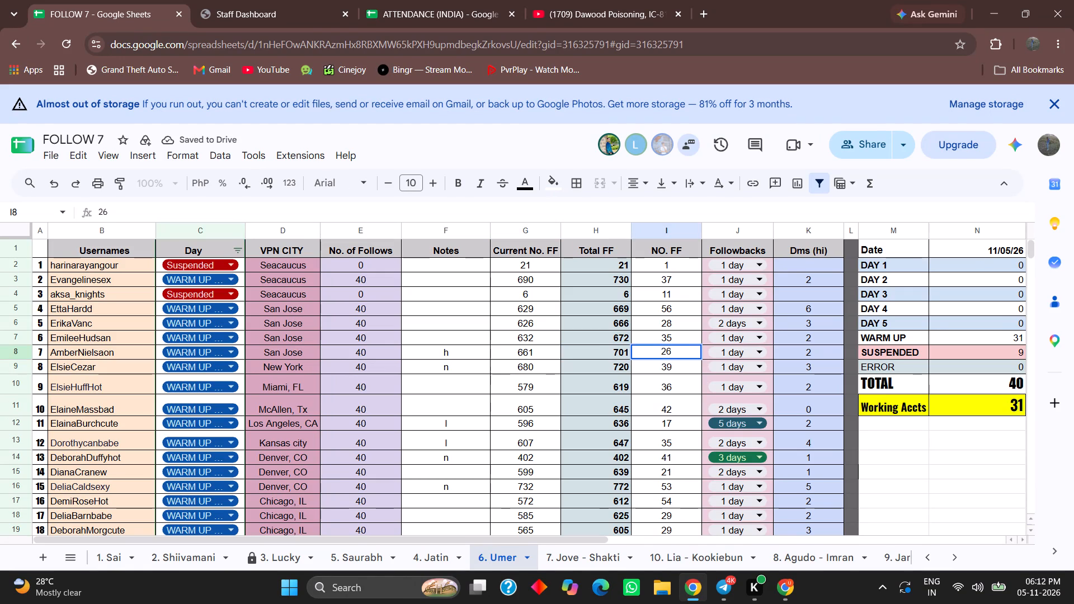
Set the seventh account's Dms (hi) in row 8 to 3, and return to its VPN CITY cell.
key(Right)
key(Right)
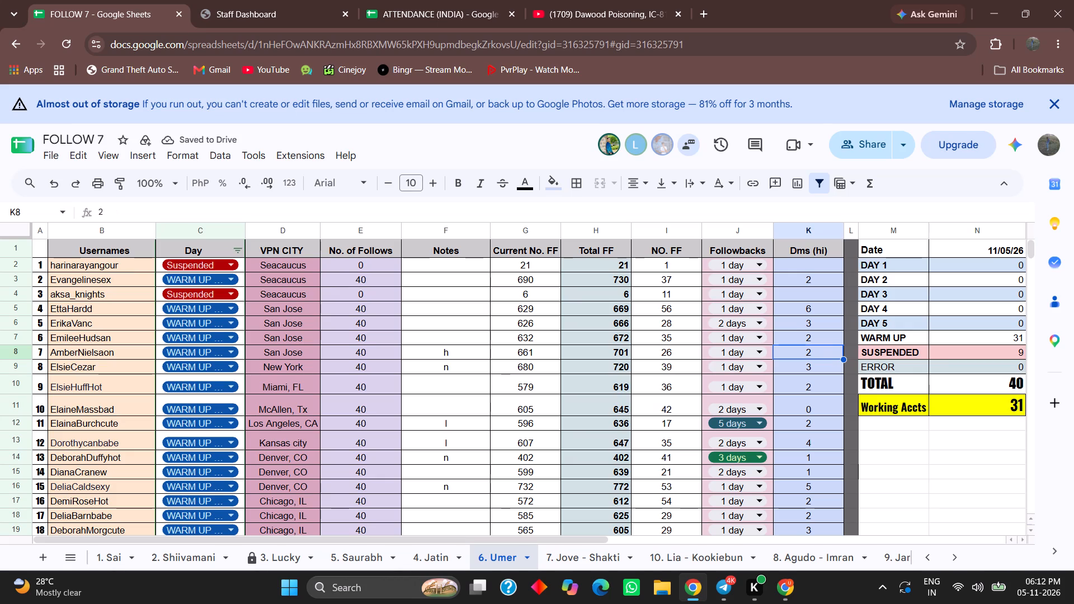
key(3)
key(Left)
key(Left)
key(Left)
key(Left)
key(Left)
key(Left)
key(Left)
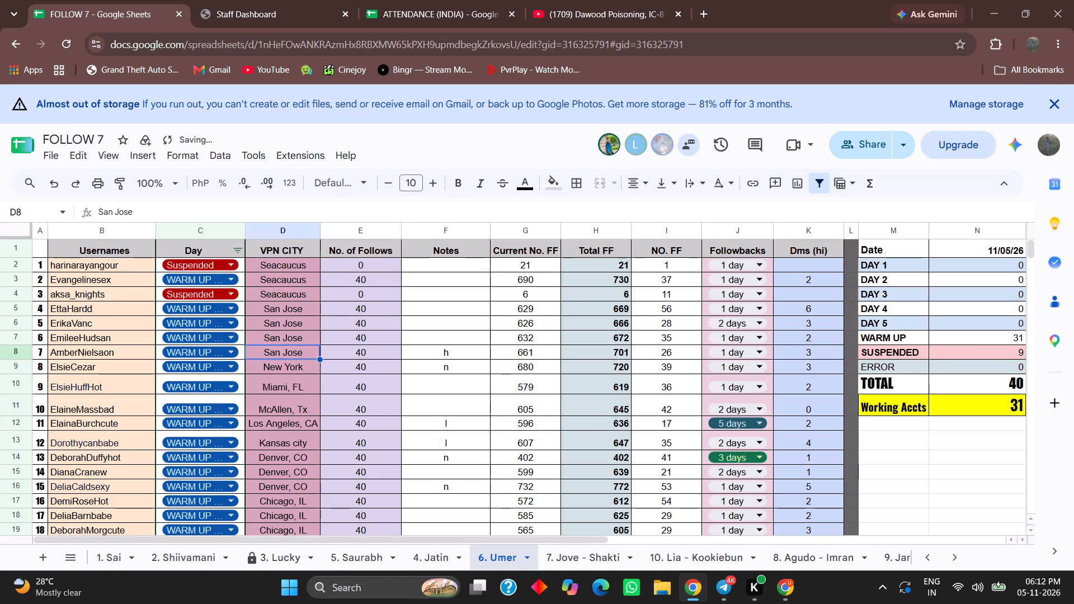
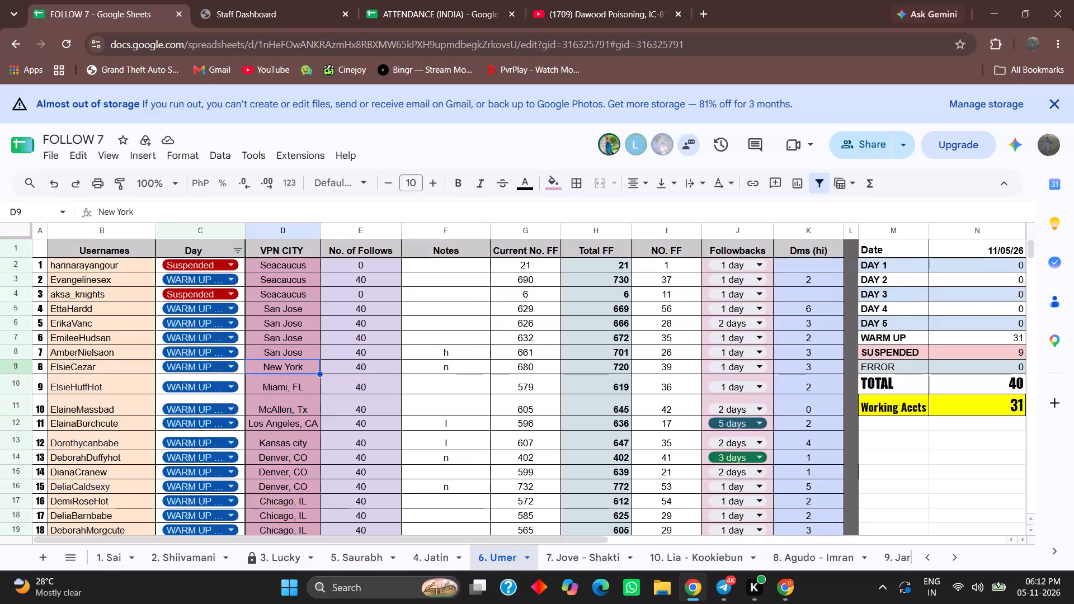
Update the eighth account's follower figures in row 9, setting Current No. FF to 720 and NO. FF to 42.
key(Right)
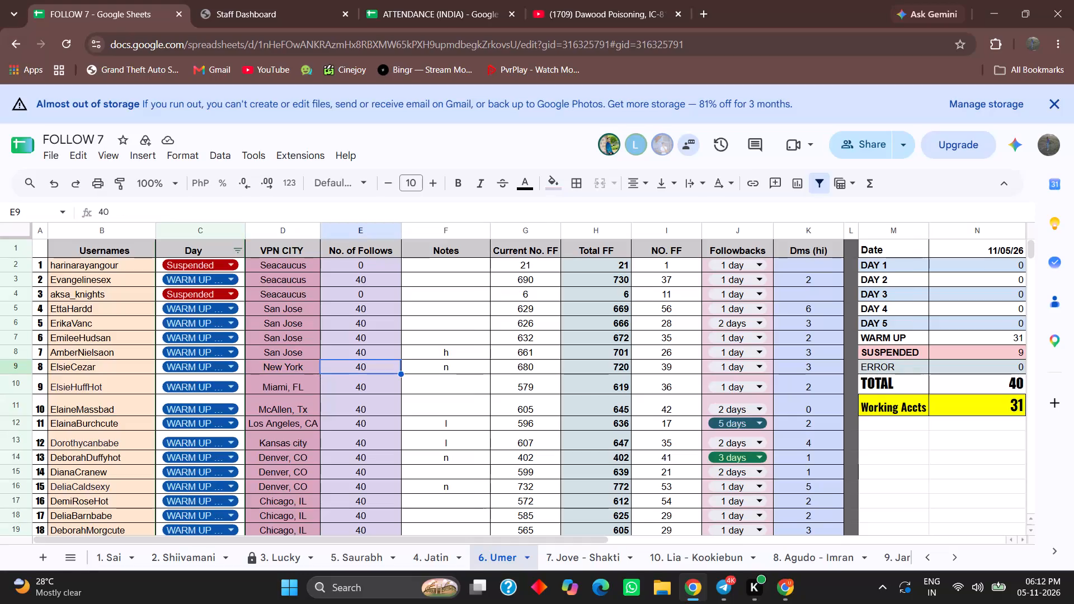
key(Right)
key(Right)
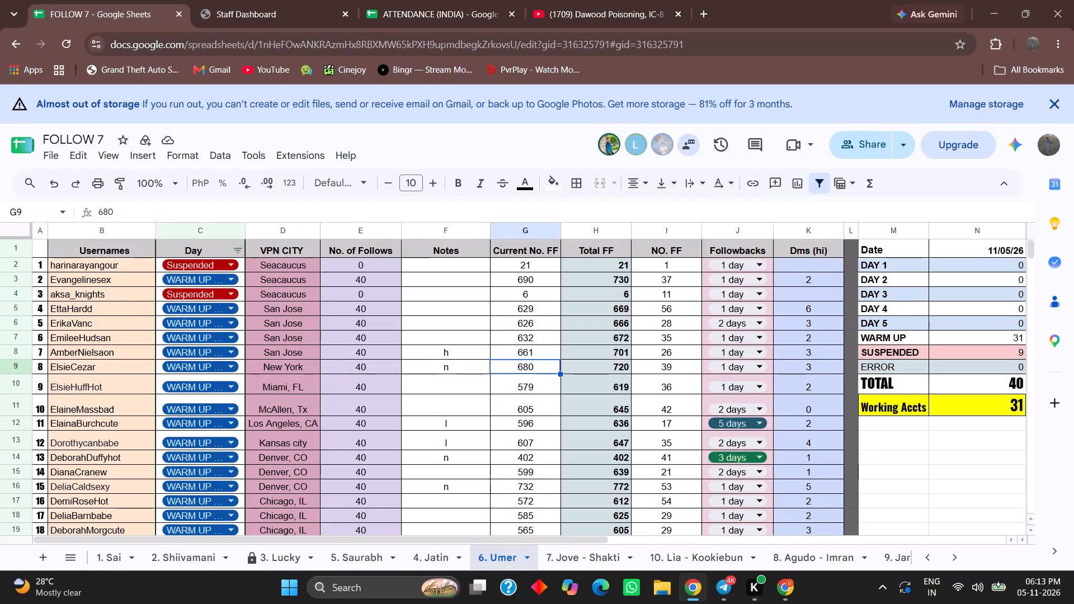
text(720)
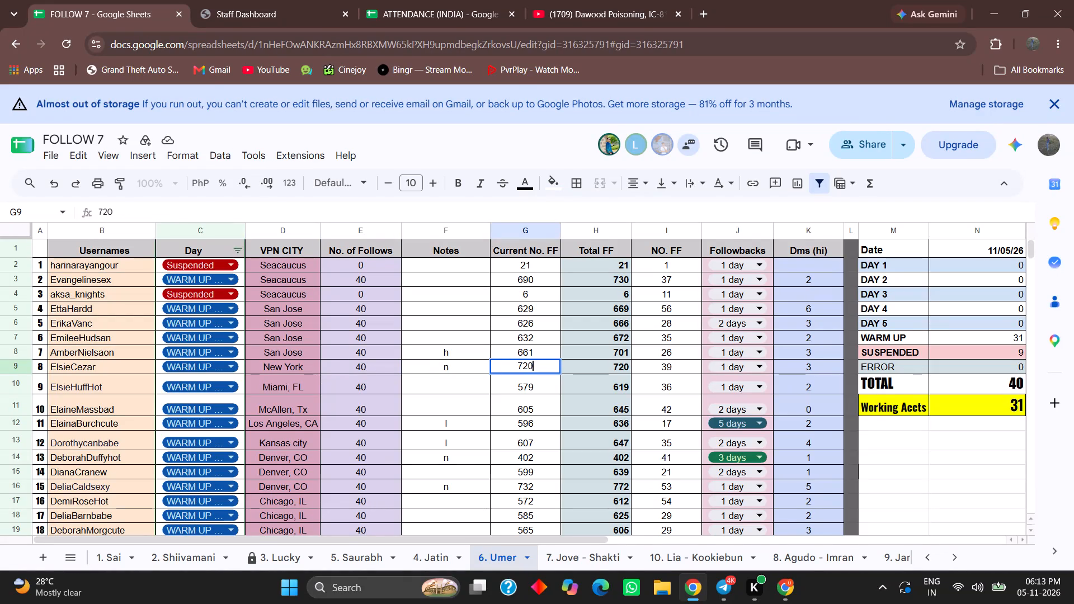
key(Right)
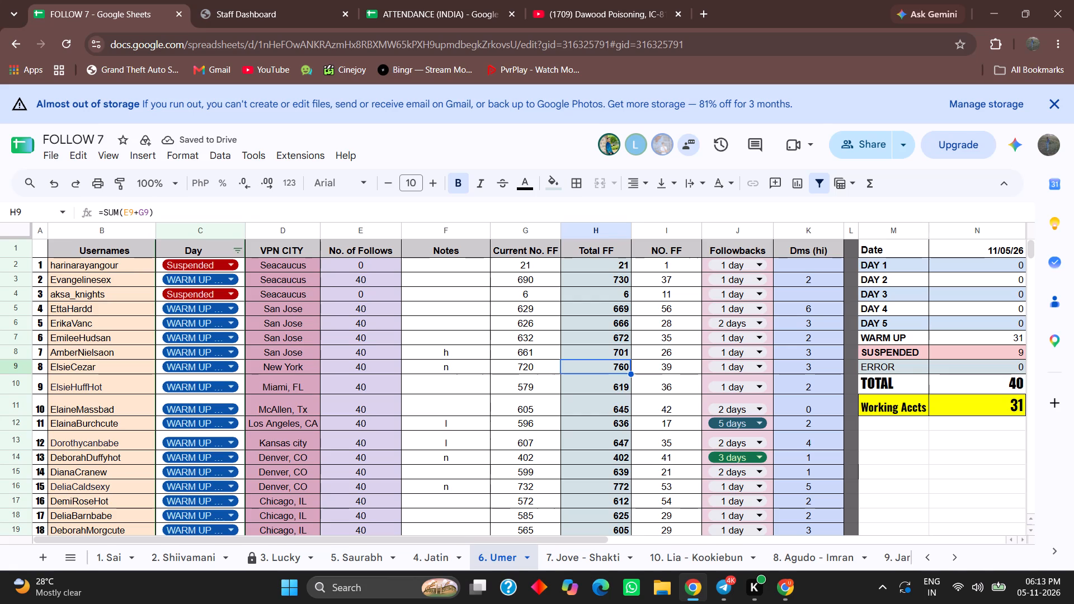
key(Right)
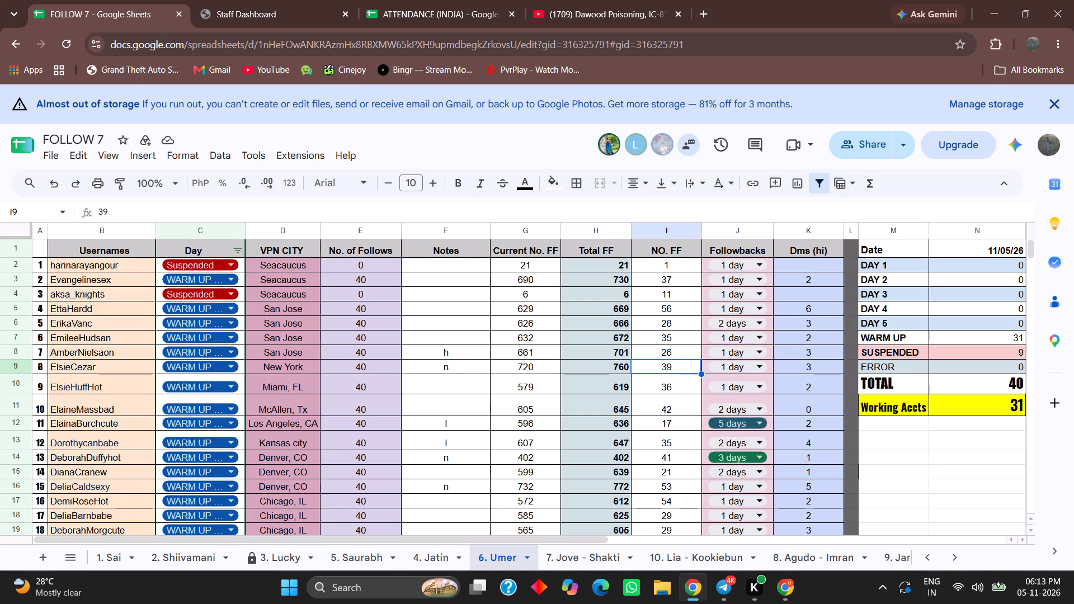
text(42)
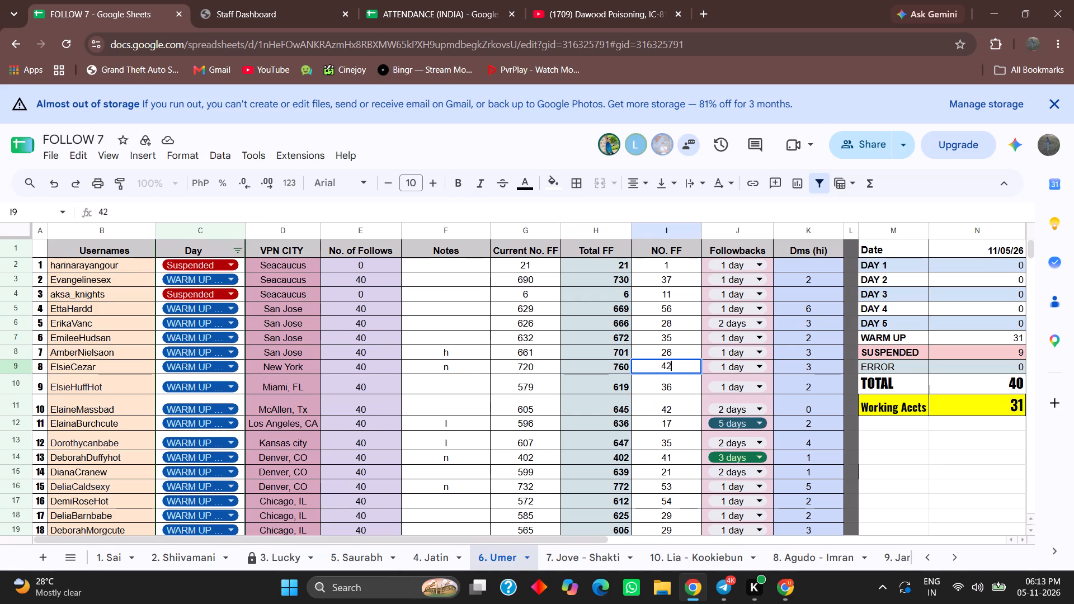
key(Right)
Set the eighth account's Dms (hi) in row 9 to 4, and return to its VPN CITY cell.
key(Right)
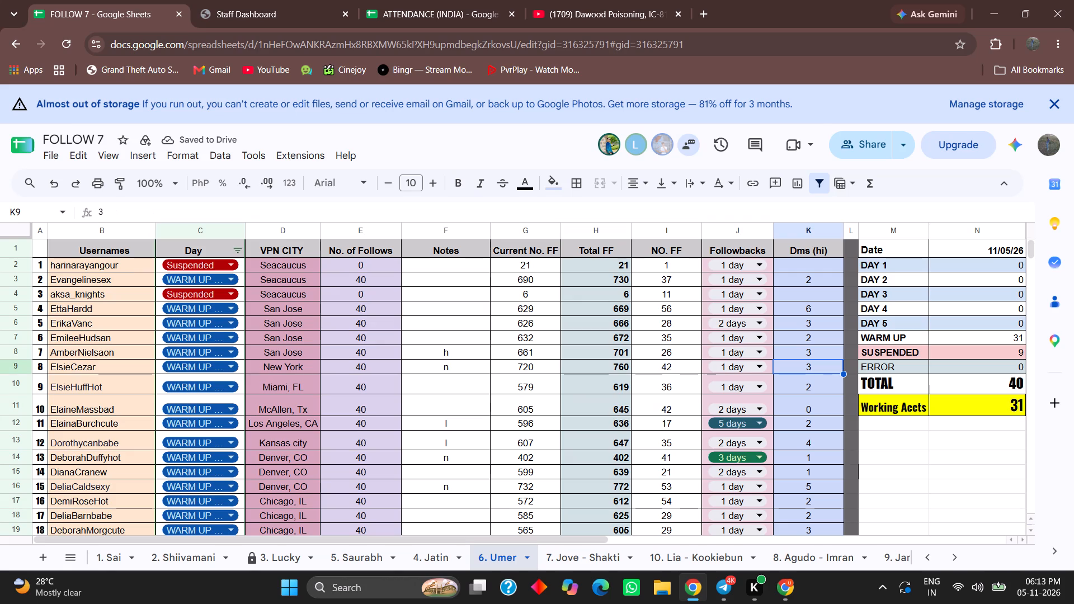
key(4)
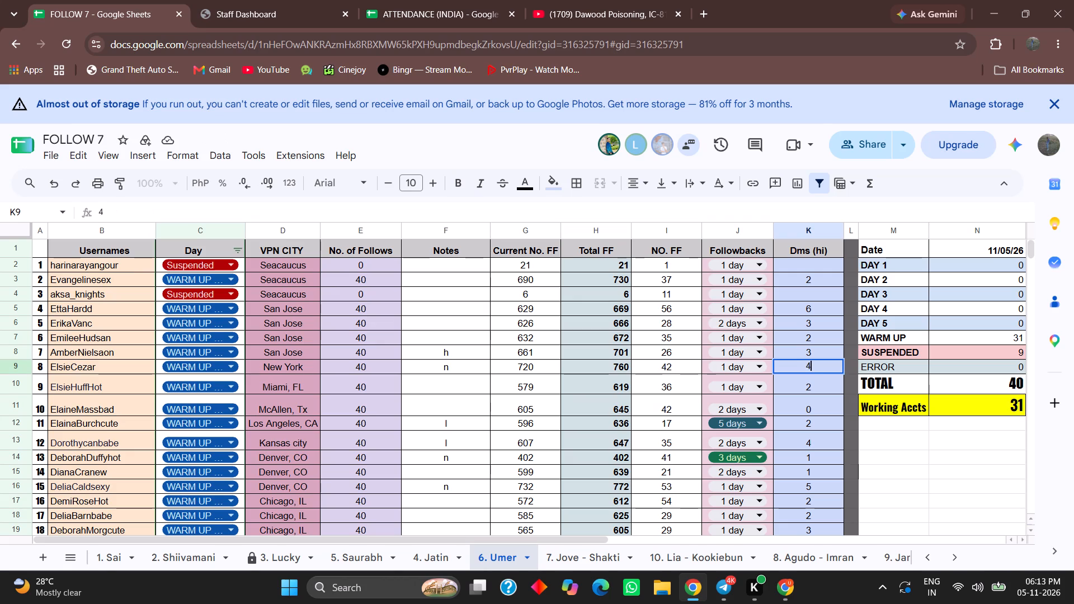
key(Left)
key(Left)
key(Left)
key(Left)
key(Left)
key(Left)
key(Left)
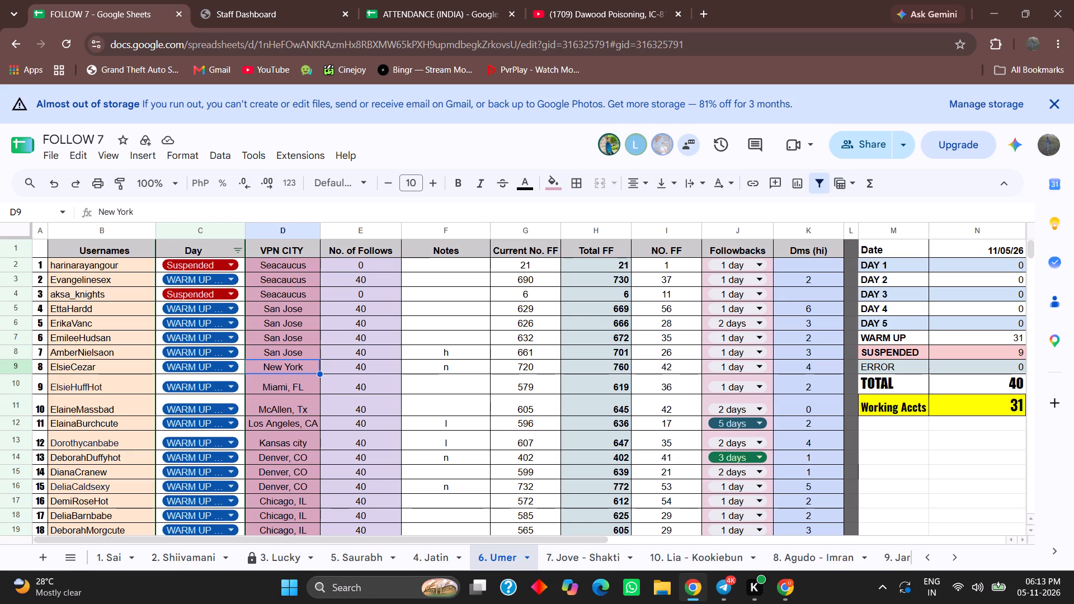
Update the ninth account's follower figures in row 10, setting Current No. FF to 615 and NO. FF to 34.
key(Down)
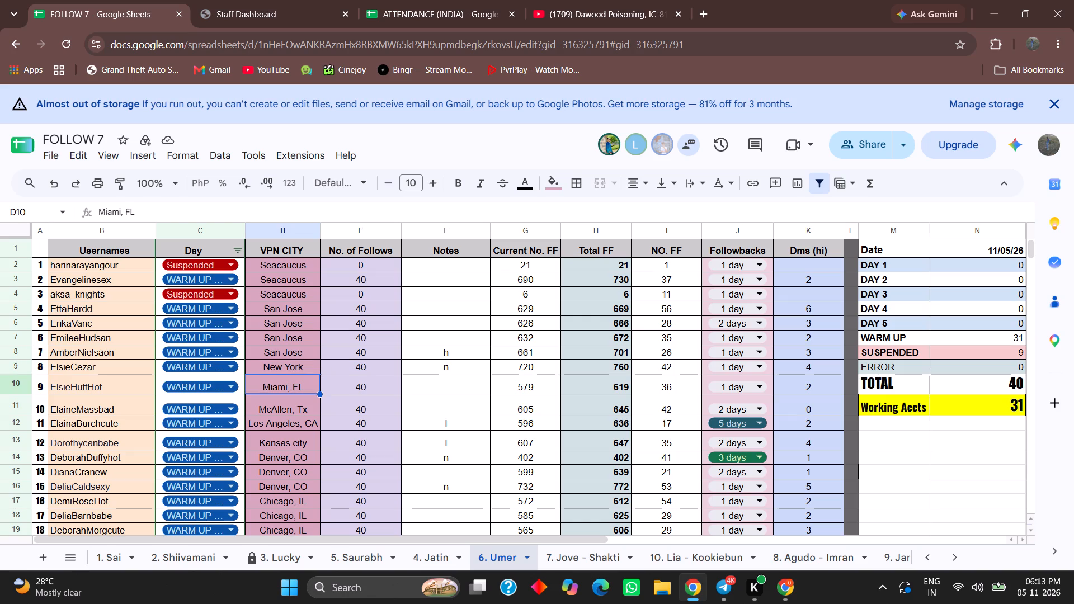
key(Right)
key(Right)
key(Right)
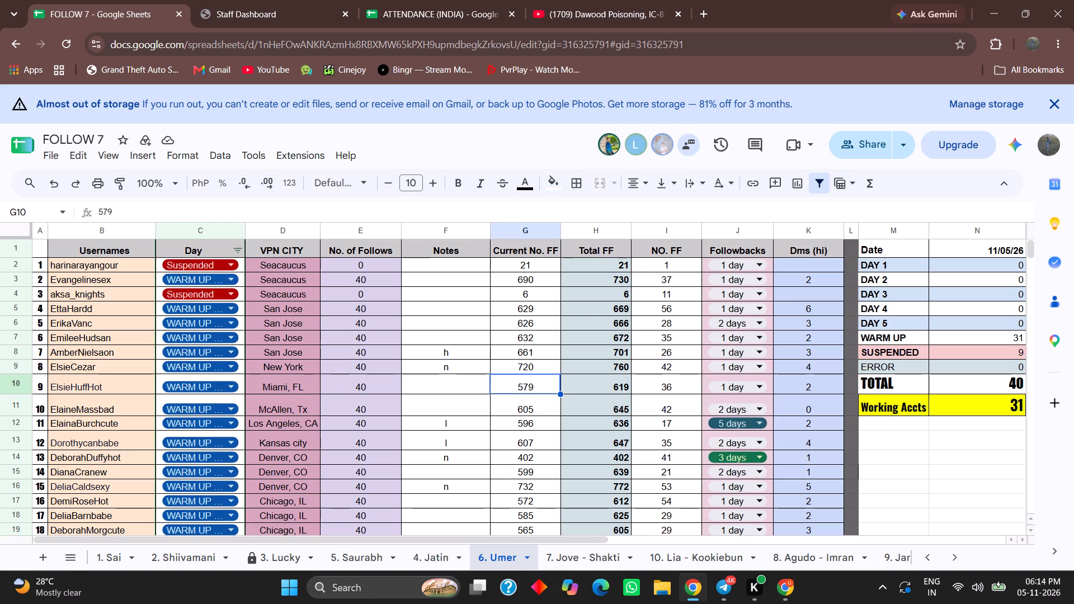
text(615)
key(Right)
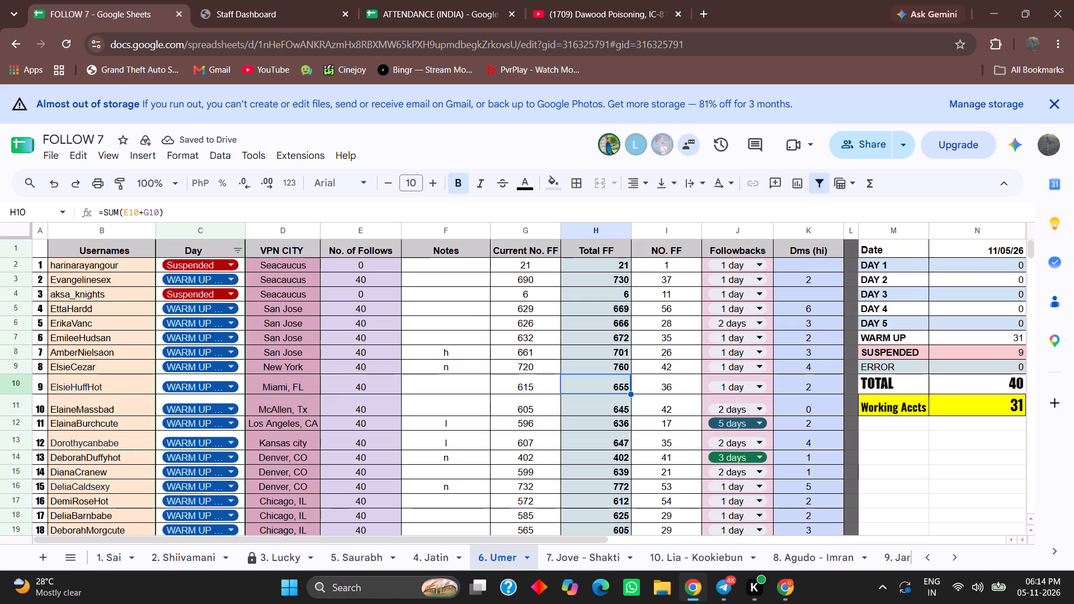
key(Right)
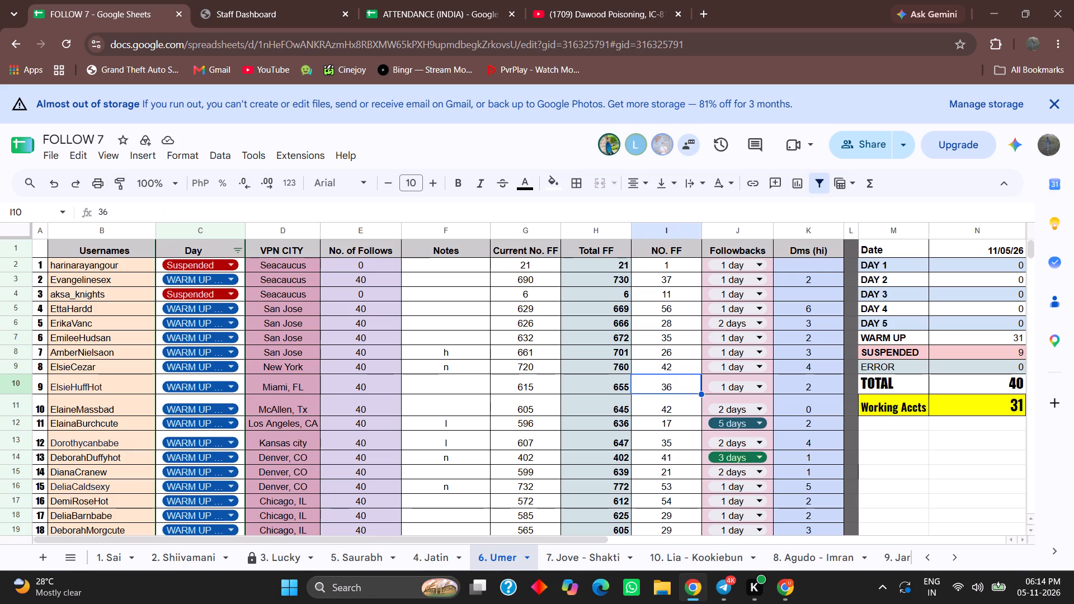
key(3)
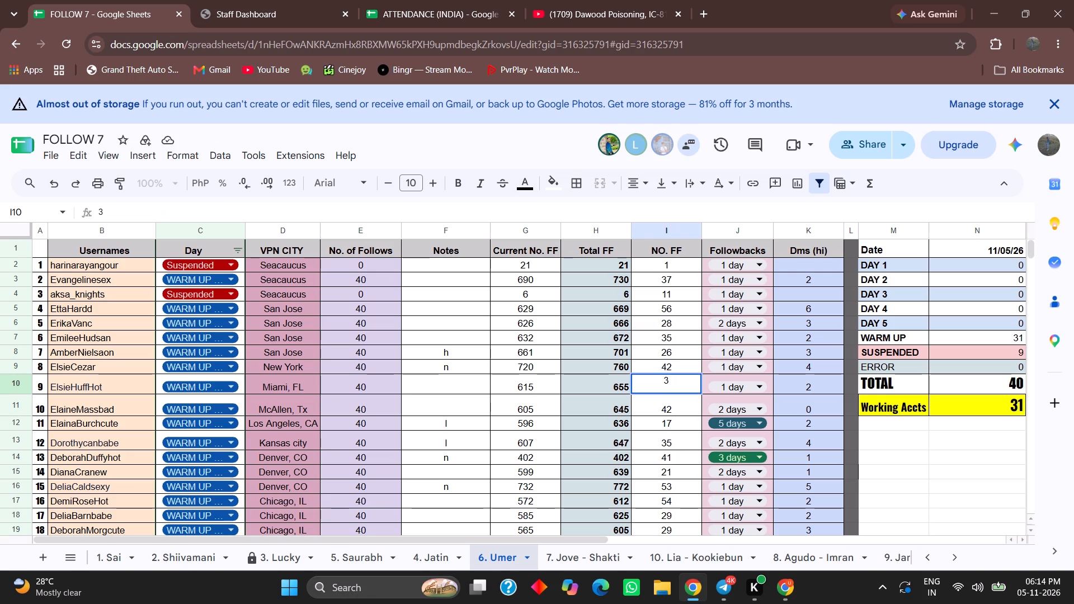
key(4)
key(Right)
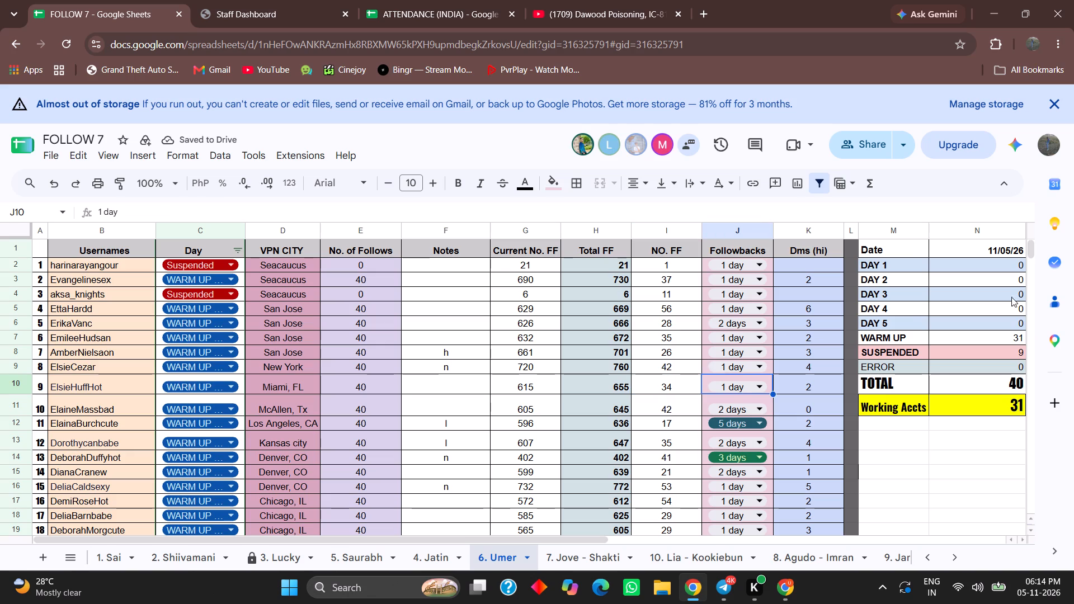
Set the ninth account's Followbacks value in row 10 to 2 days.
click(728, 386)
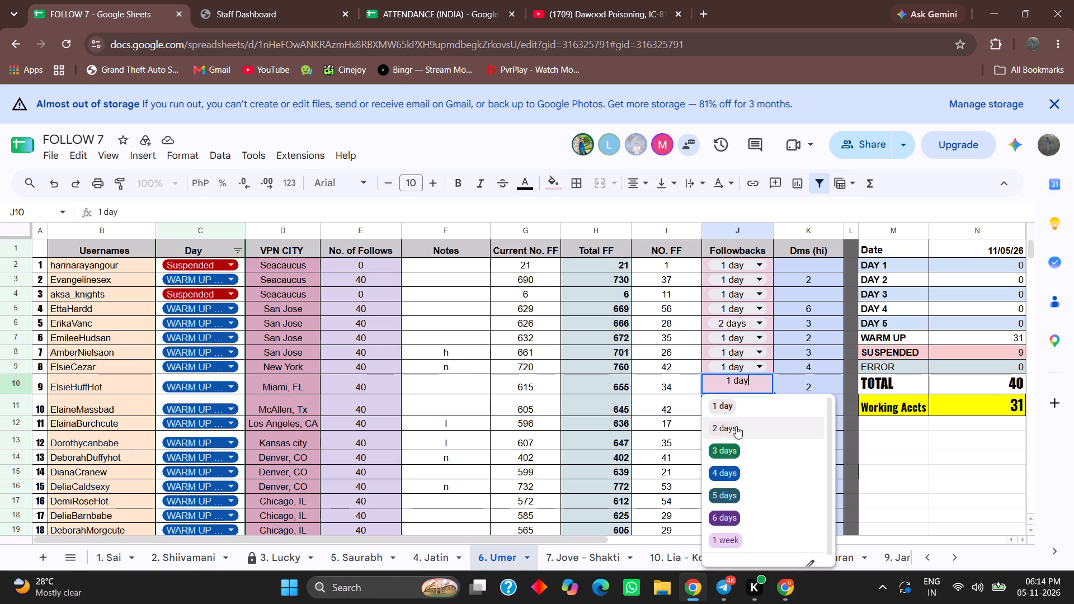
click(736, 426)
Set the ninth account's Dms (hi) in row 10 to 0, and return to its VPN CITY cell.
click(795, 385)
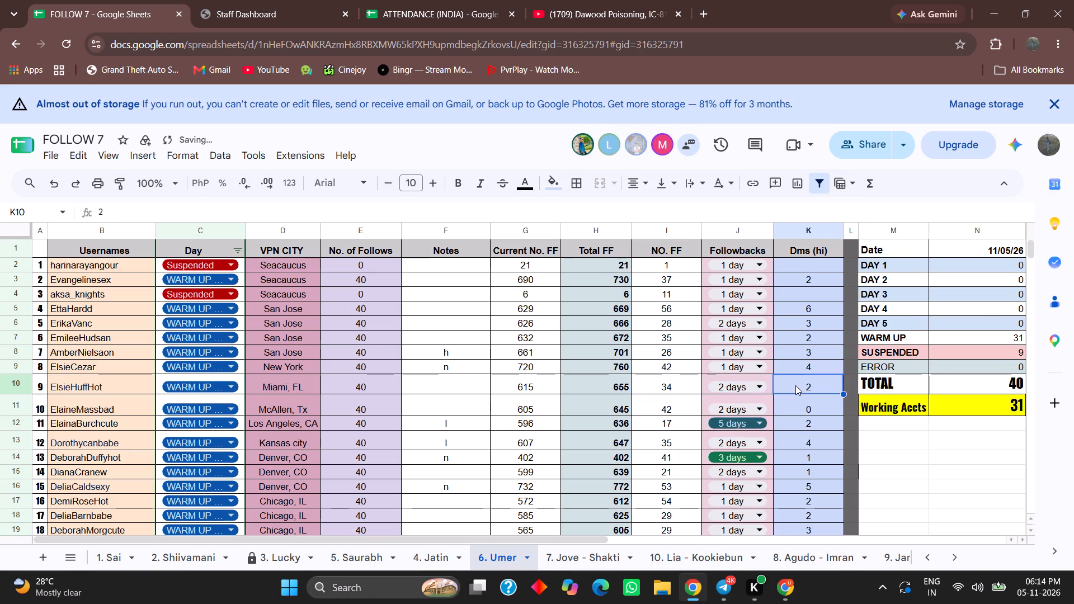
key(0)
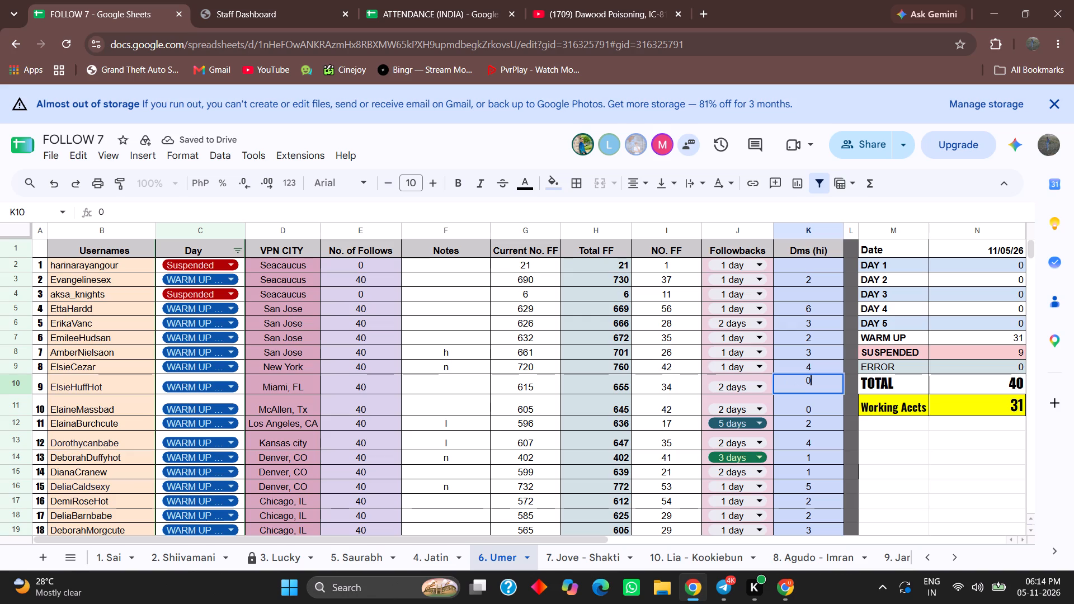
key(Left)
key(Left)
key(Left)
key(Left)
key(Left)
key(Left)
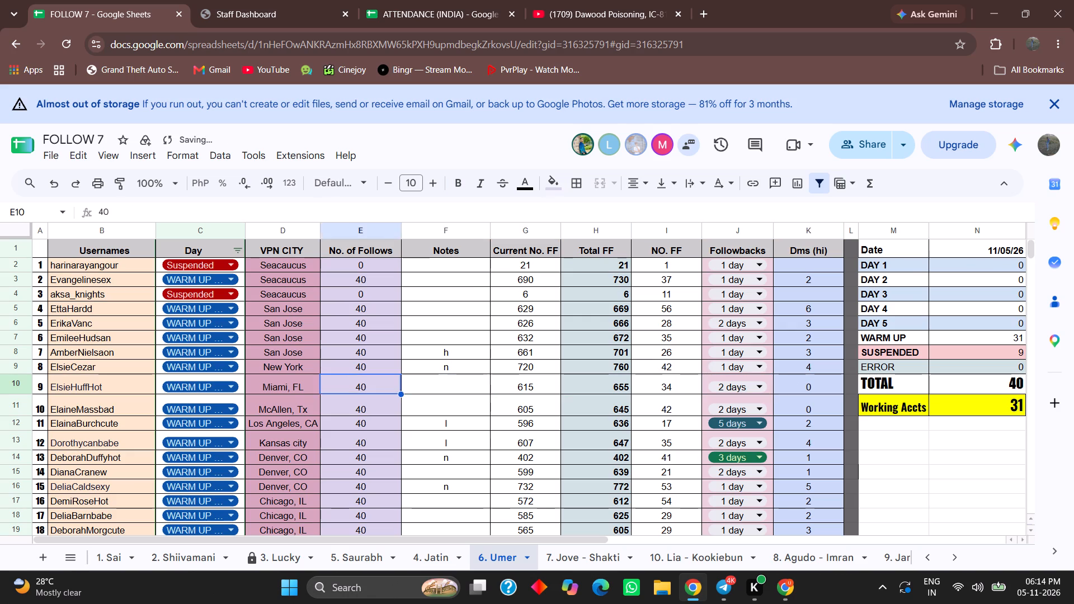
key(Left)
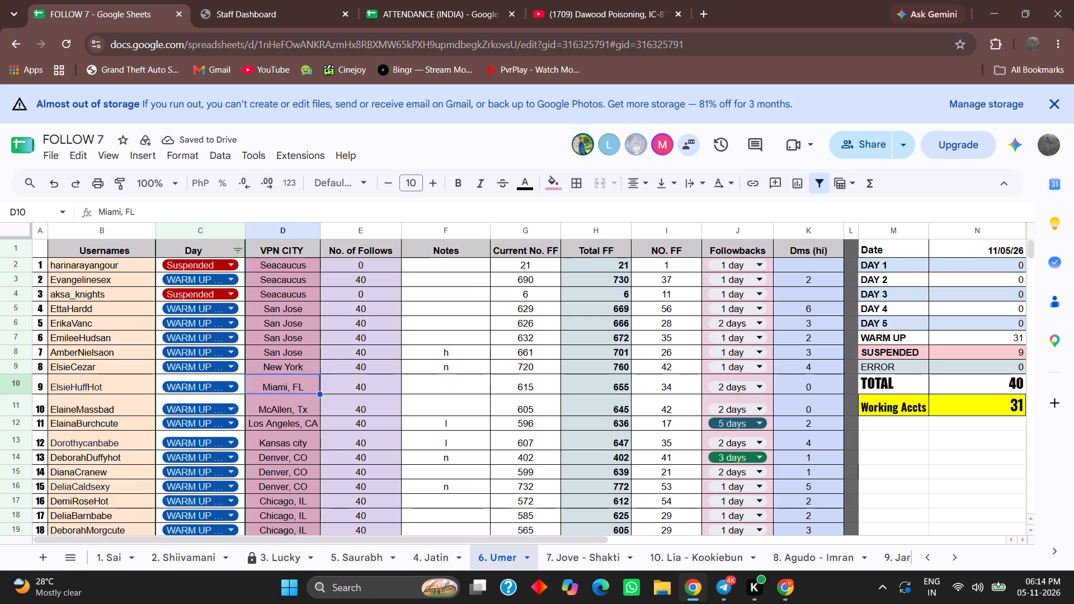
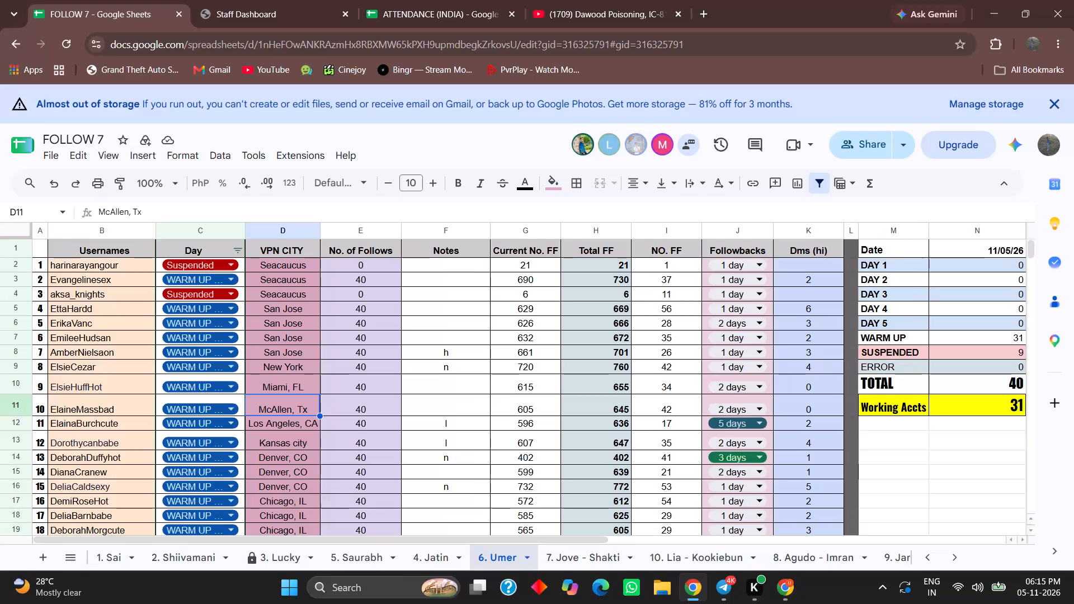
Update the tenth account's follower figures in row 11, setting Current No. FF to 645 and NO. FF to 45.
key(Right)
key(Right)
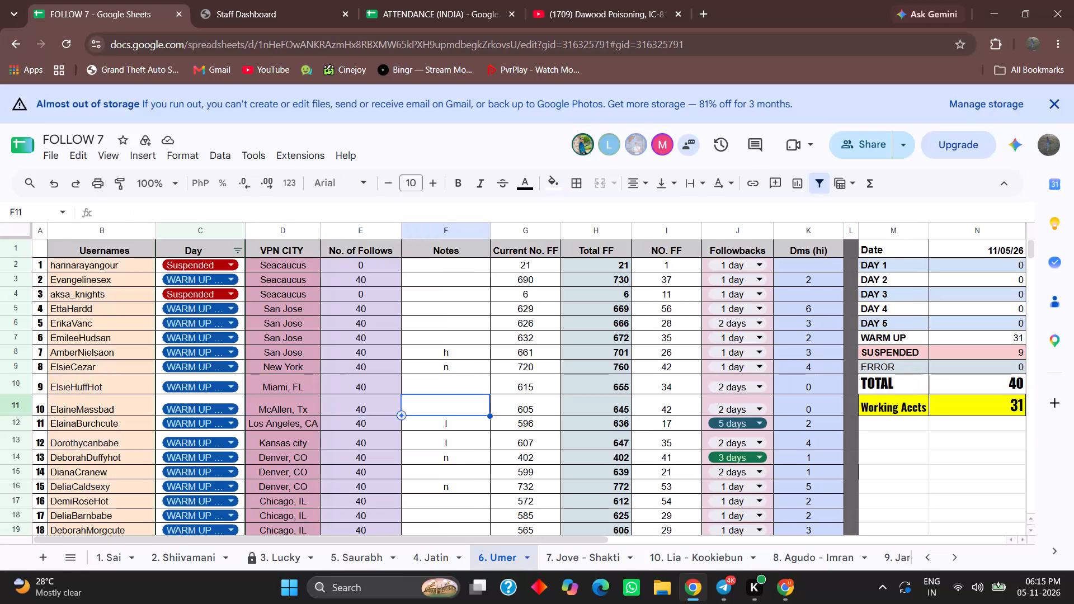
key(Right)
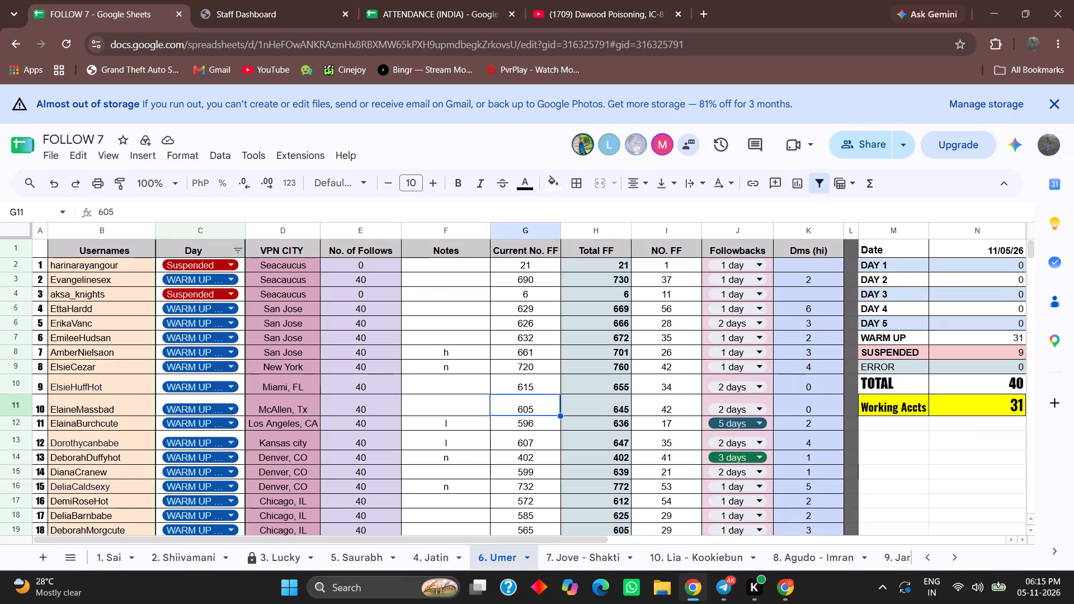
text(645)
key(Right)
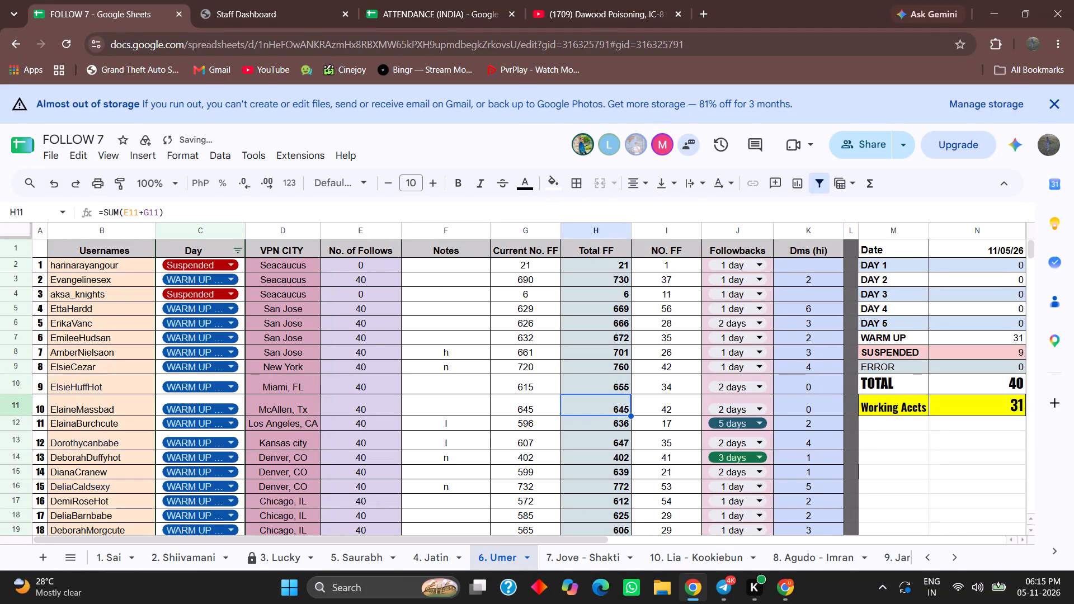
key(Right)
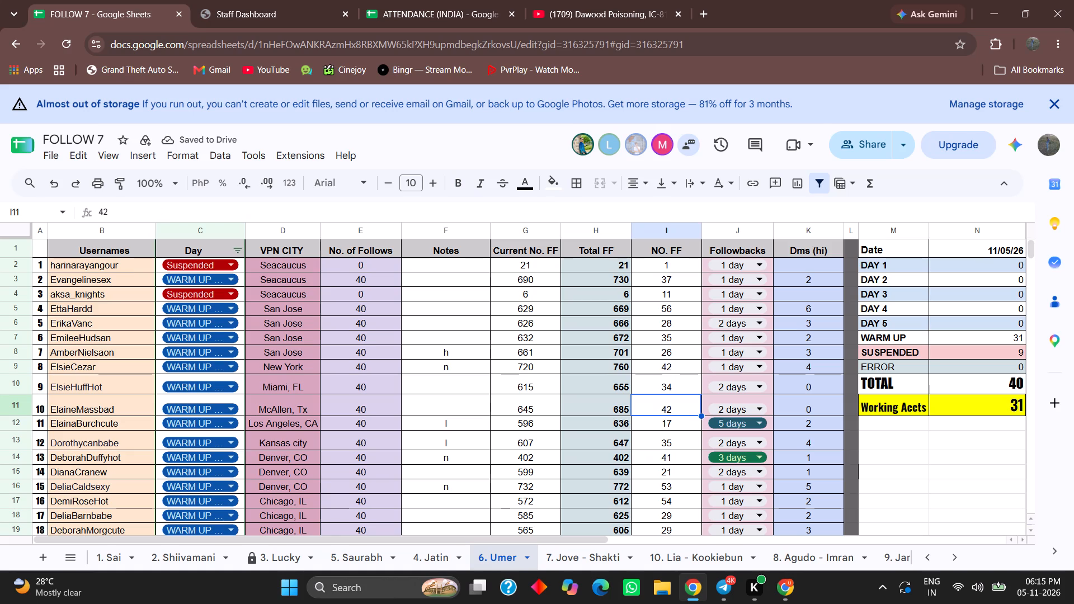
text(45)
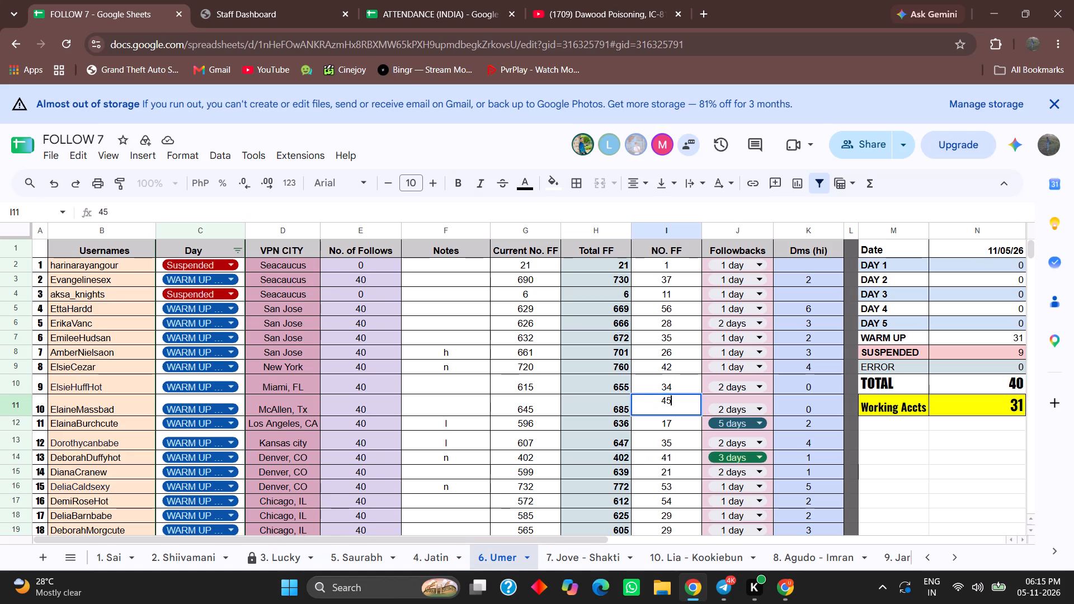
key(Right)
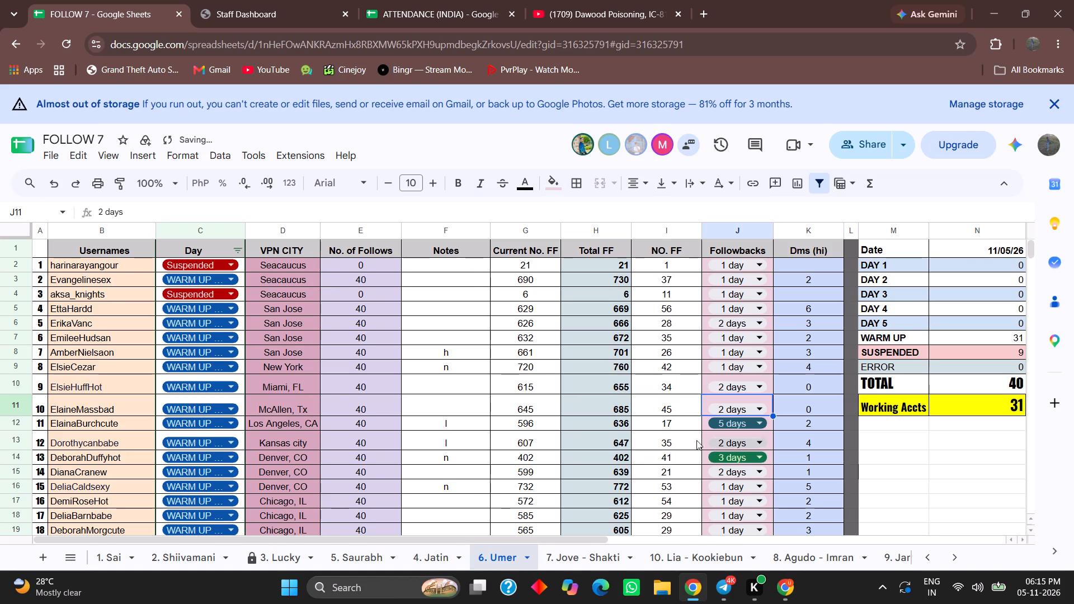
Set the tenth account's Followbacks value in row 11 to 1 day.
click(739, 409)
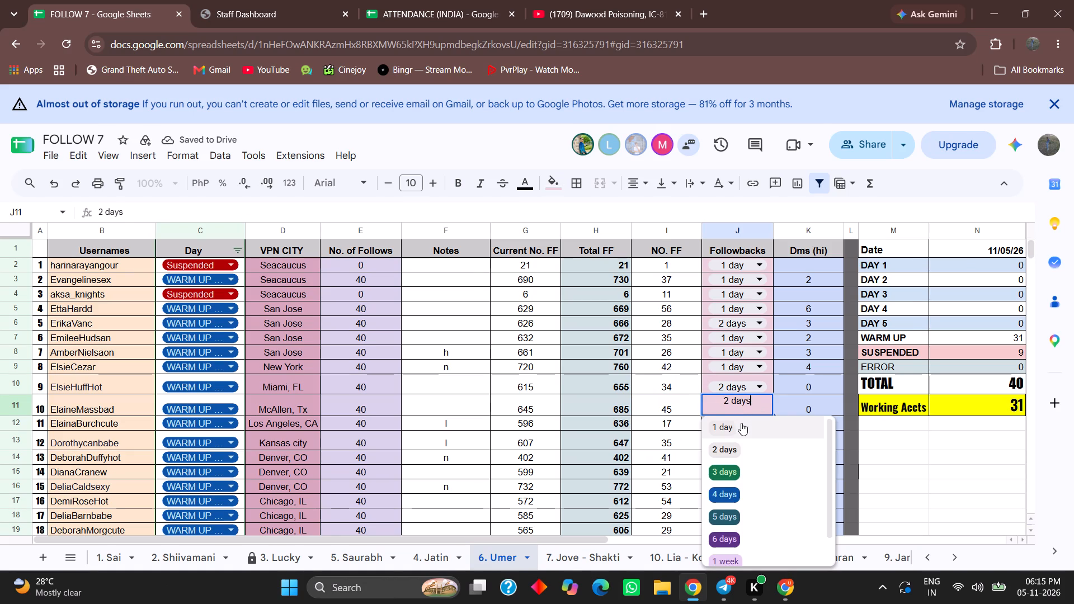
click(741, 423)
Set the tenth account's Dms (hi) in row 11 to 3, and return to its VPN CITY cell.
click(791, 410)
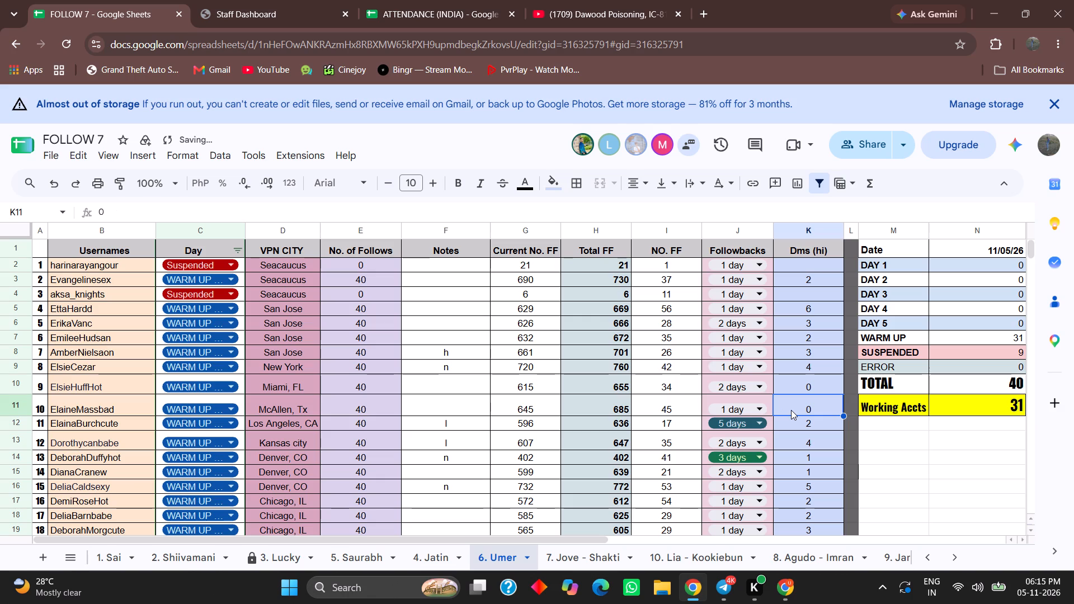
key(3)
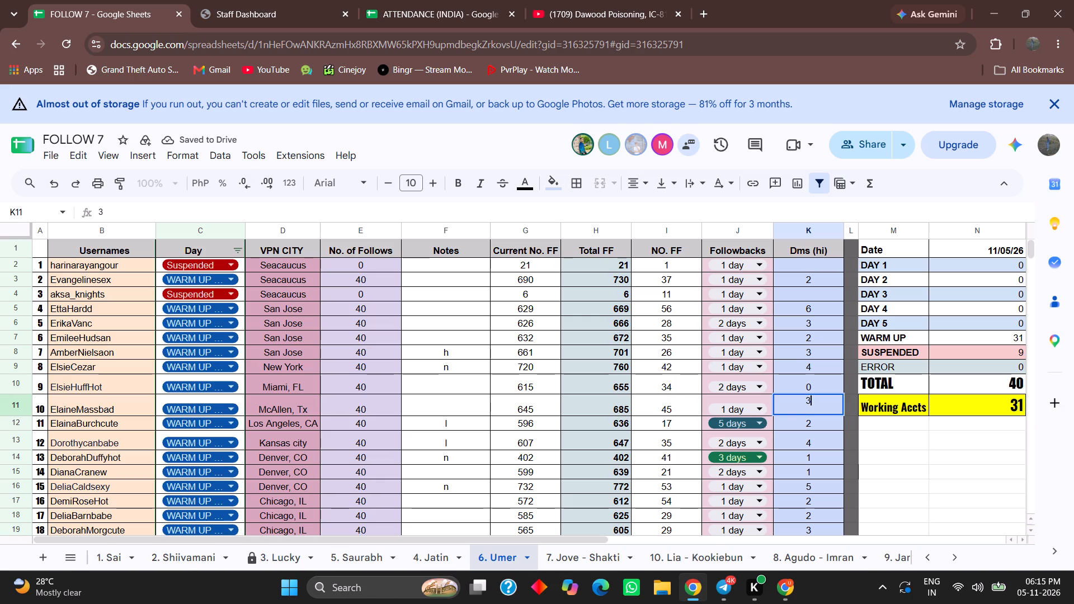
key(Left)
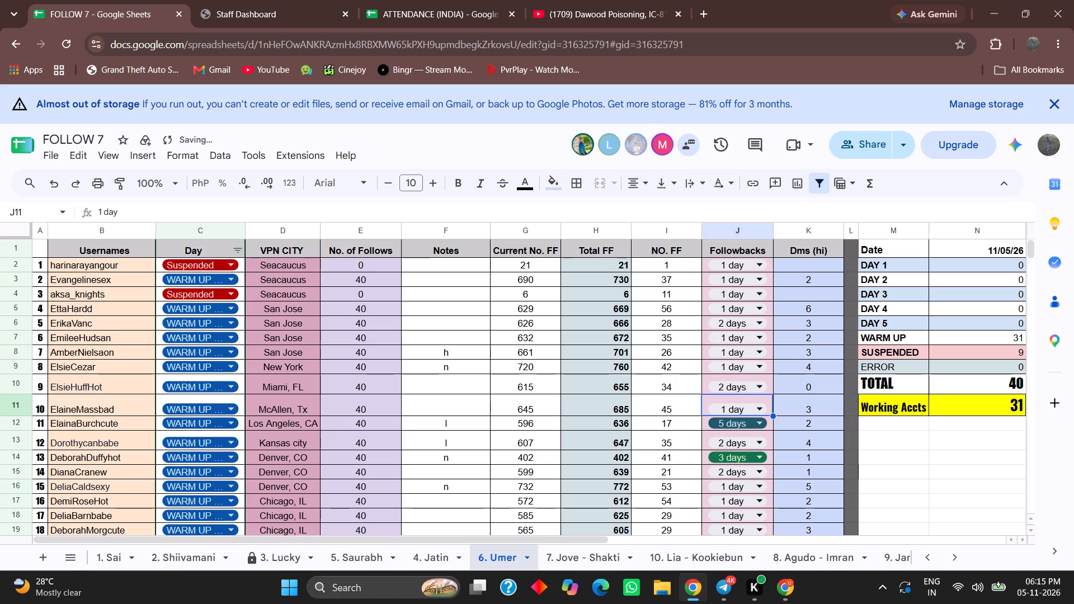
key(Left)
key(Left)
key(Left)
key(Left)
key(Left)
key(Left)
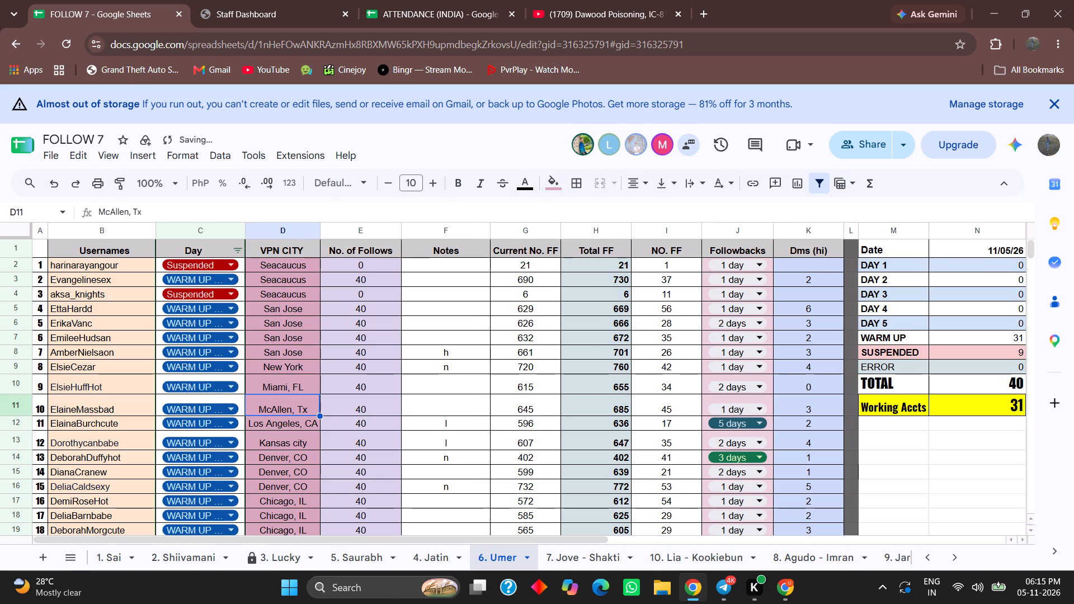
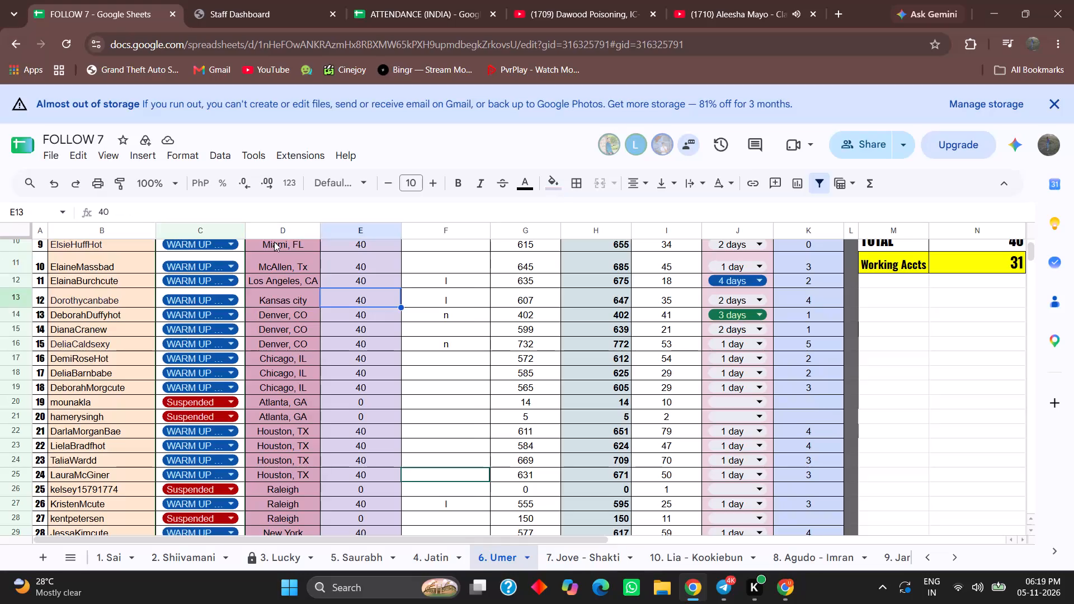
Update the twelfth account's follower figures in row 13, setting Current No. FF to 647 and NO. FF to 38.
key(Right)
key(Right)
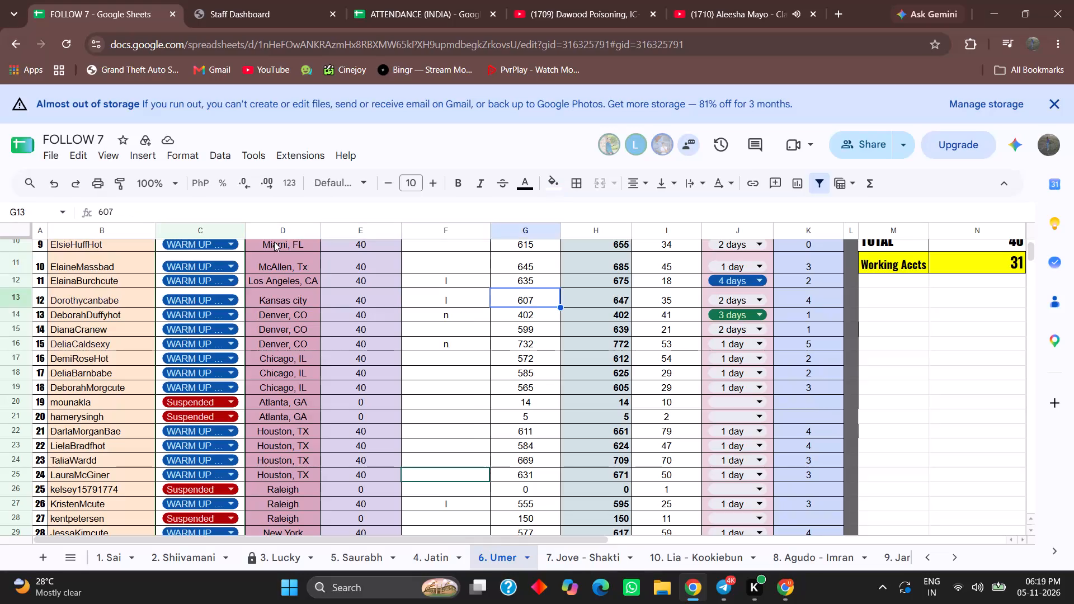
text(647)
key(Right)
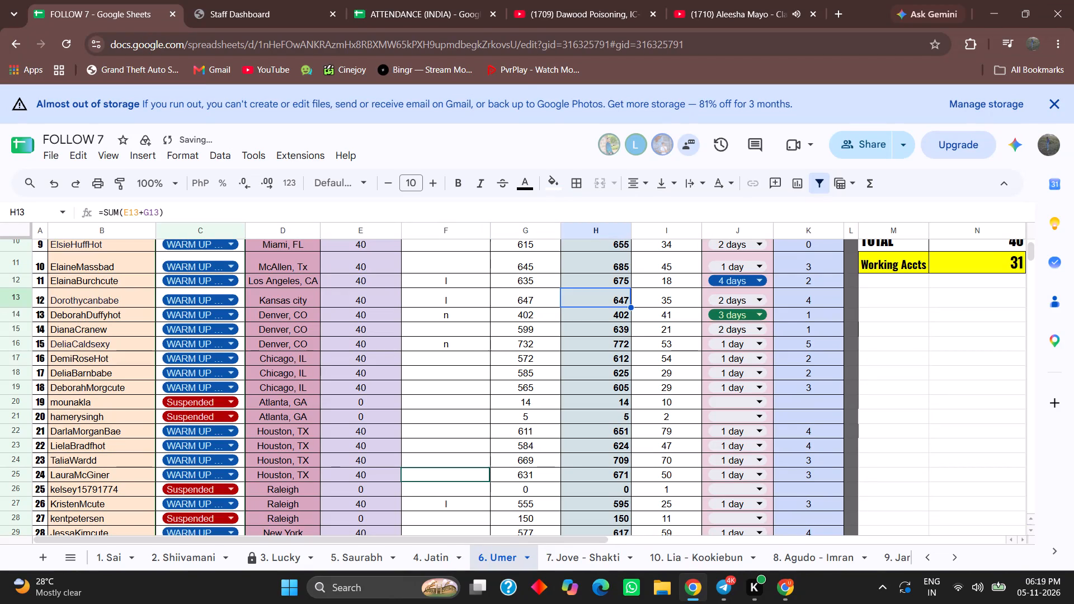
key(Right)
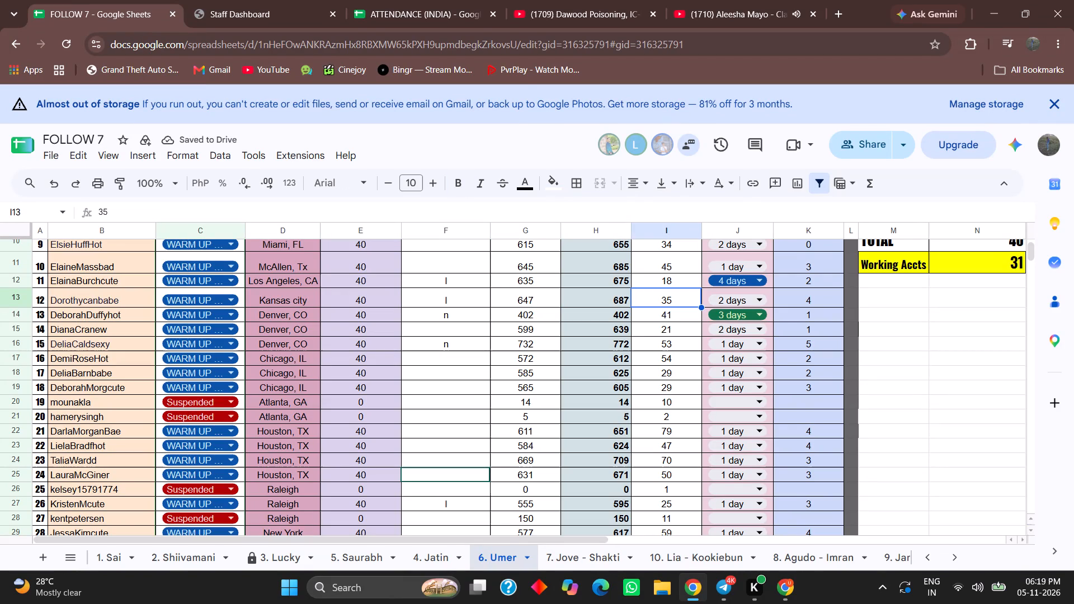
text(38)
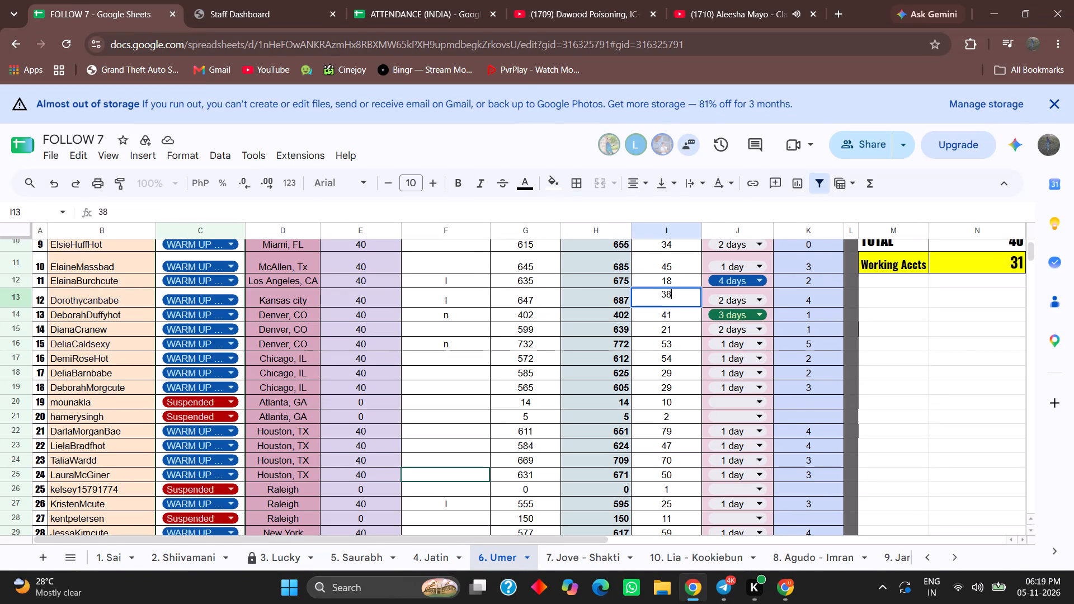
key(Right)
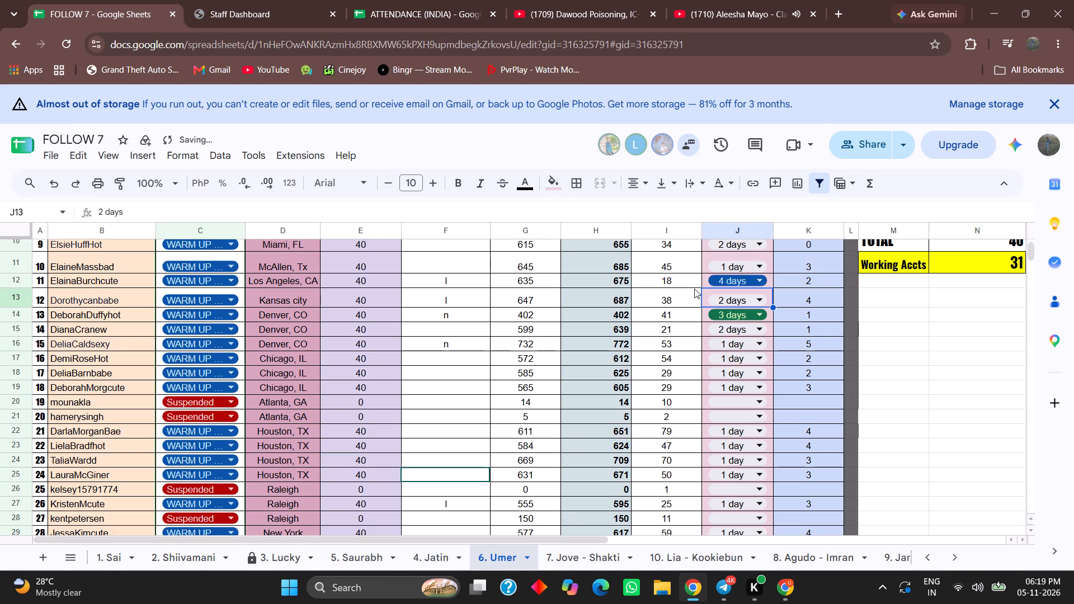
Set the twelfth account's Followbacks value in row 13 to 1 day.
click(726, 300)
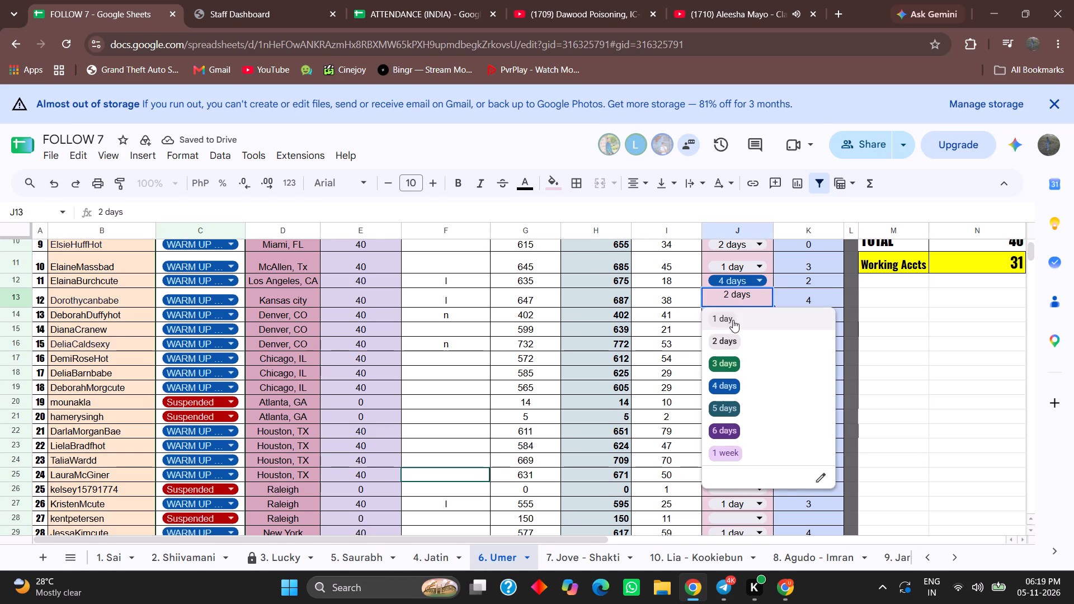
click(733, 320)
Set the twelfth account's Dms (hi) in row 13 to 3, and return to its VPN CITY cell.
click(800, 296)
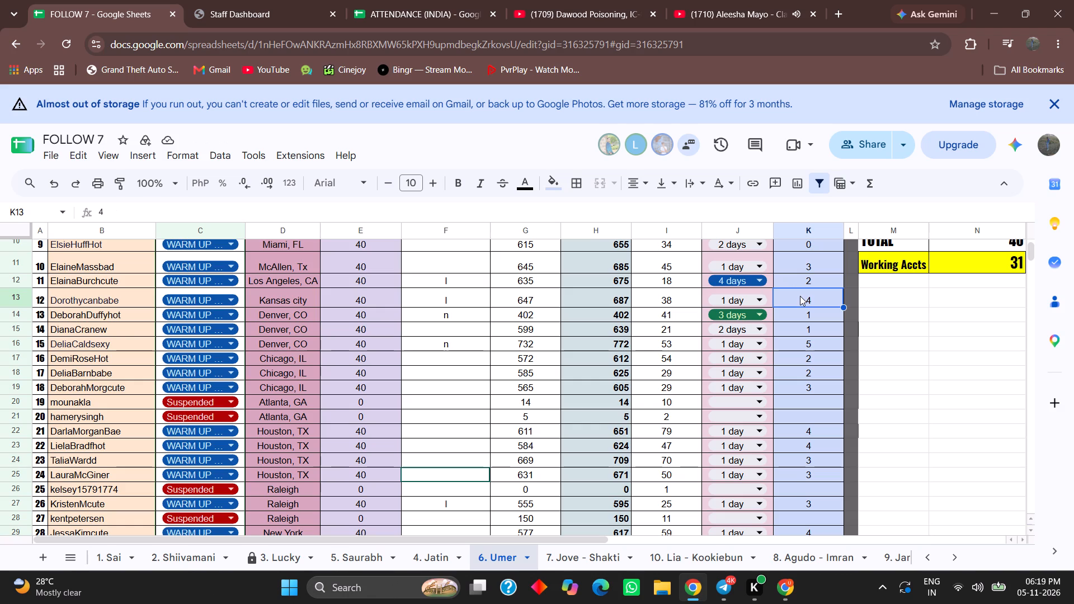
key(3)
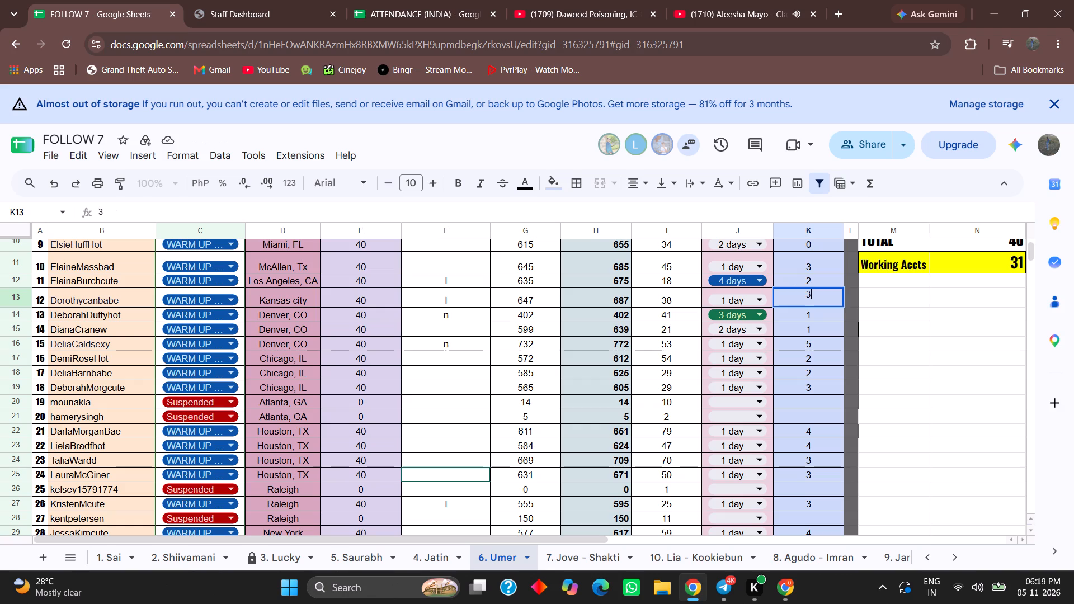
key(Left)
key(Left)
key(Left)
key(Left)
key(Left)
key(Left)
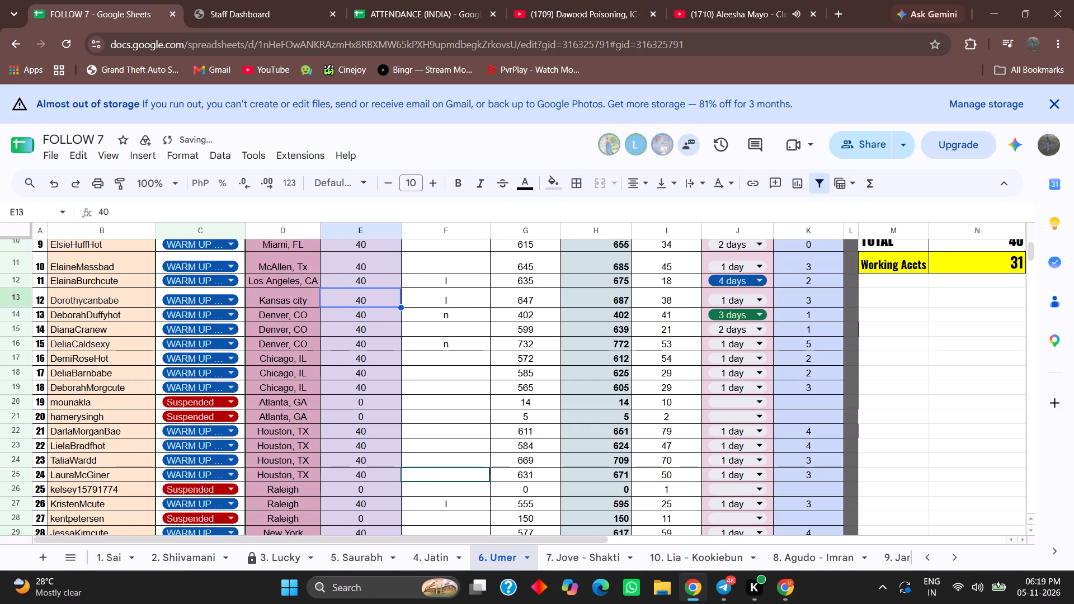
key(Left)
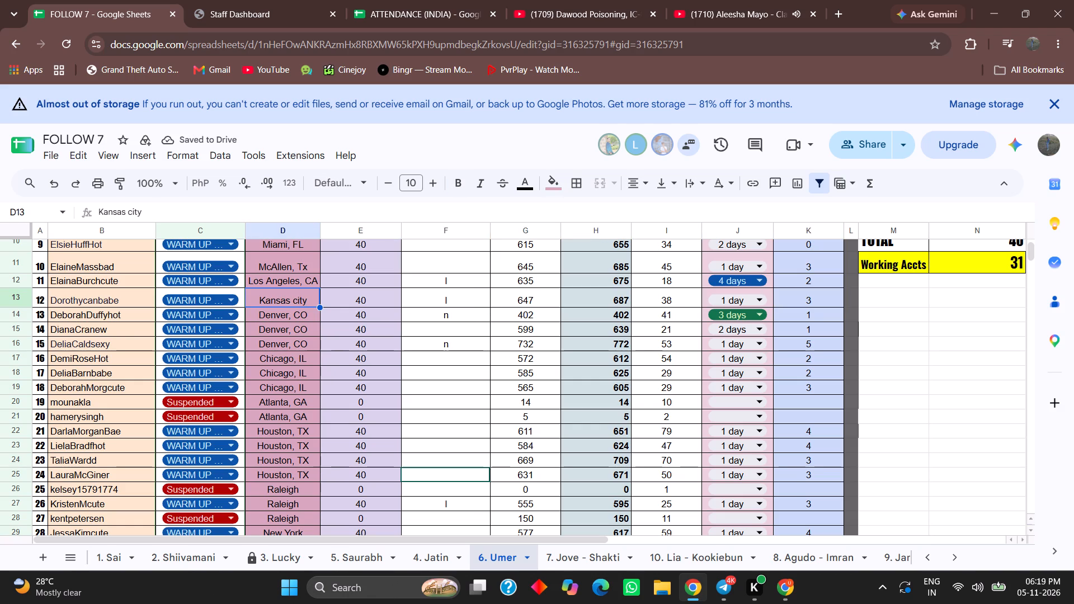
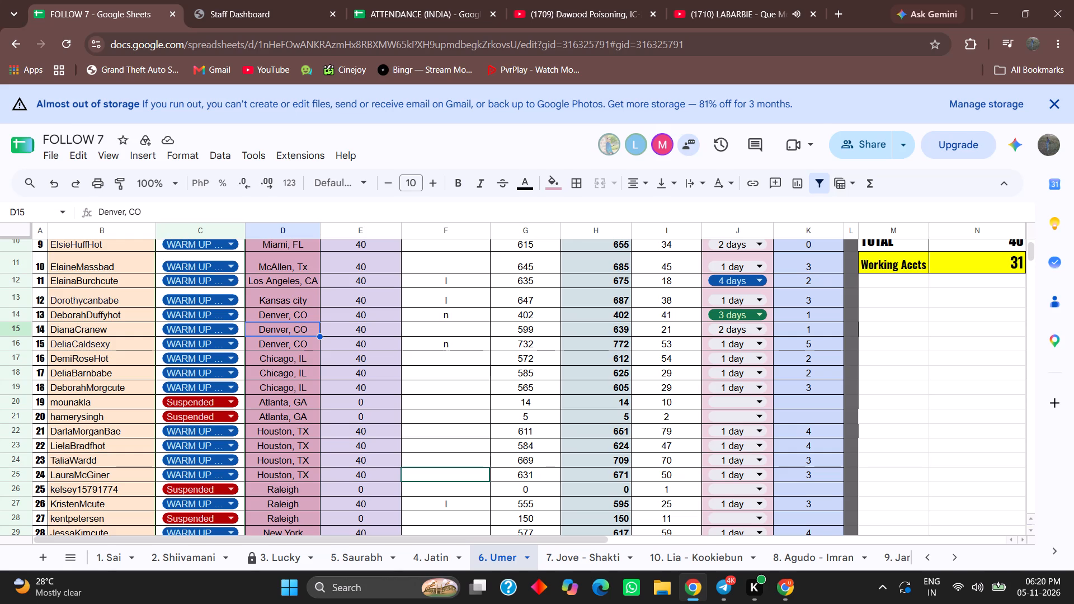
Set the fourteenth account's Current No. FF in row 15 to 639.
key(Right)
key(Right)
key(Right)
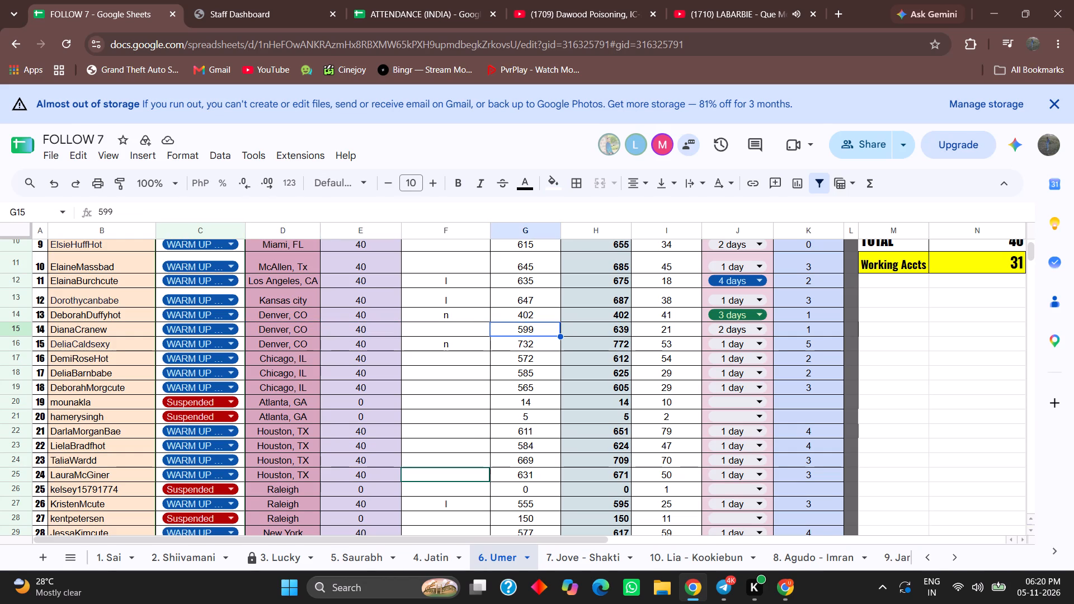
text(639)
key(Right)
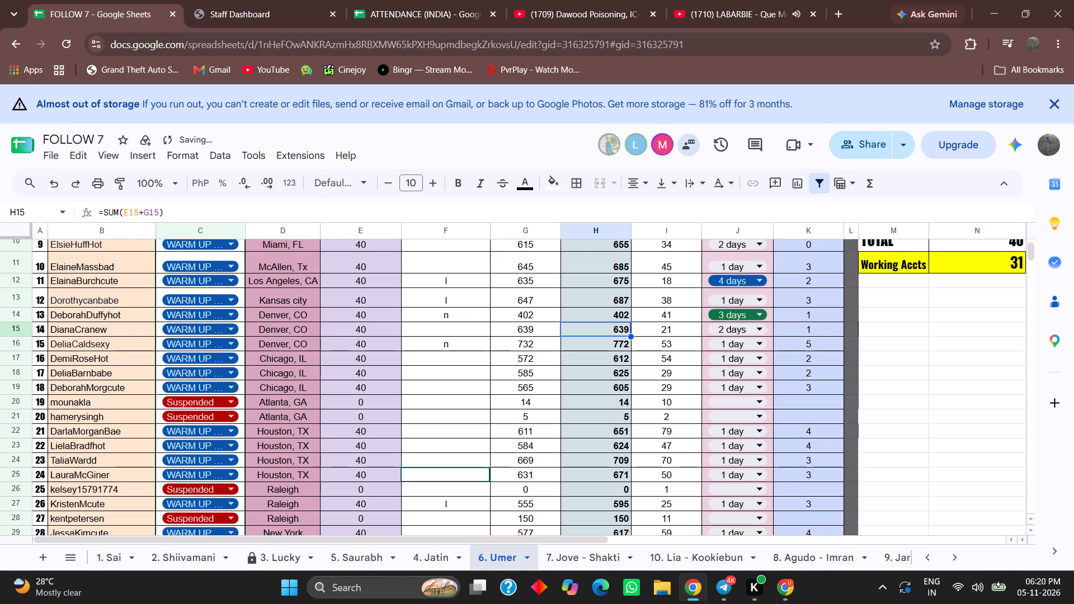
key(Right)
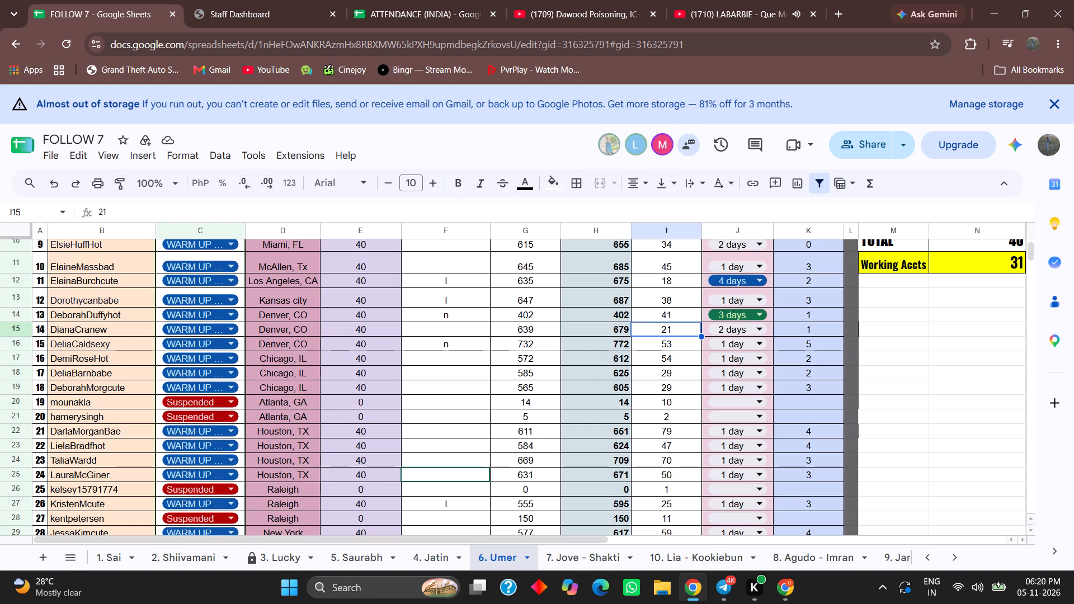
Set the fourteenth account's Followbacks value in row 15 to 3 days.
click(721, 326)
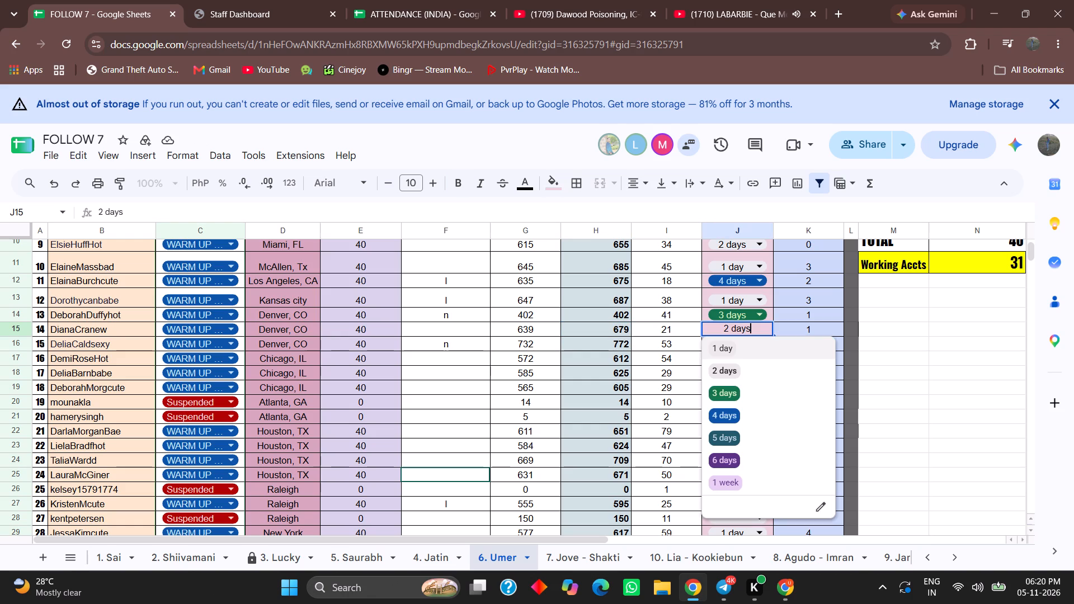
click(743, 389)
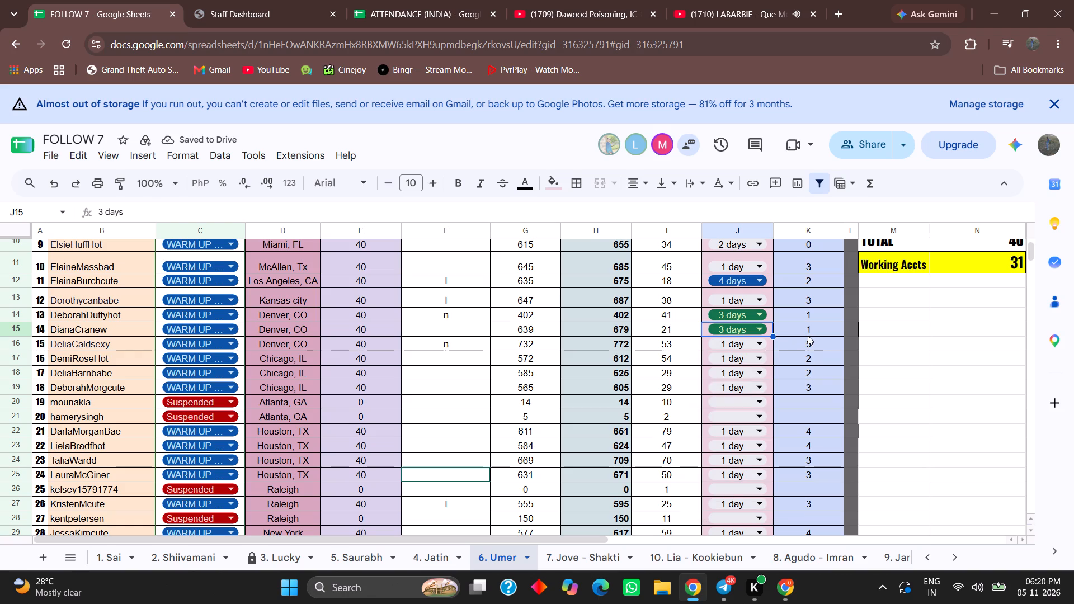
Set the fourteenth account's Dms (hi) in row 15 to 0, and move back to column E of its row.
click(800, 328)
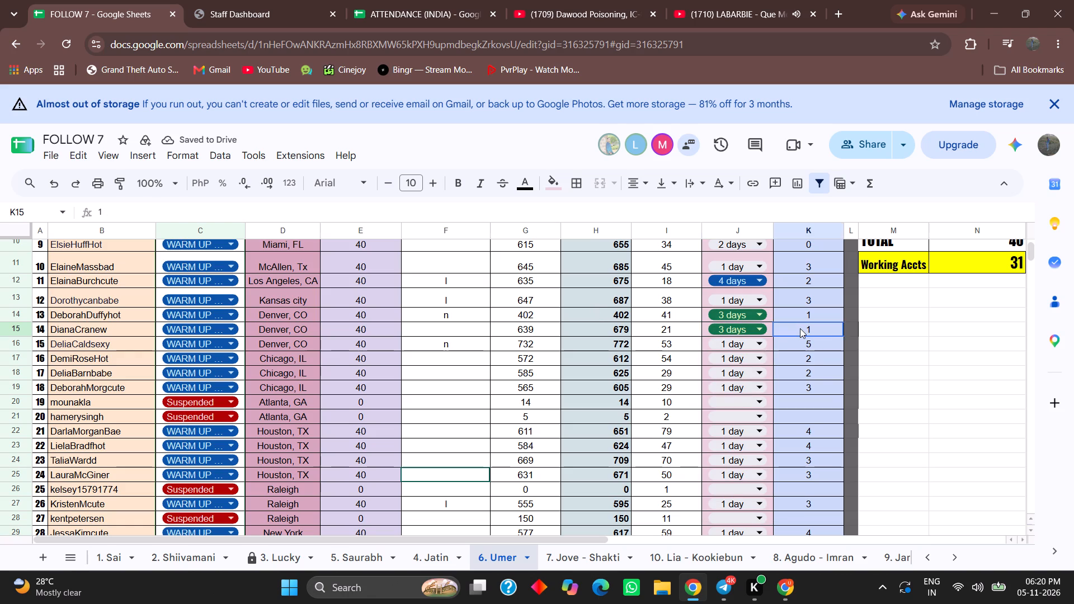
key(0)
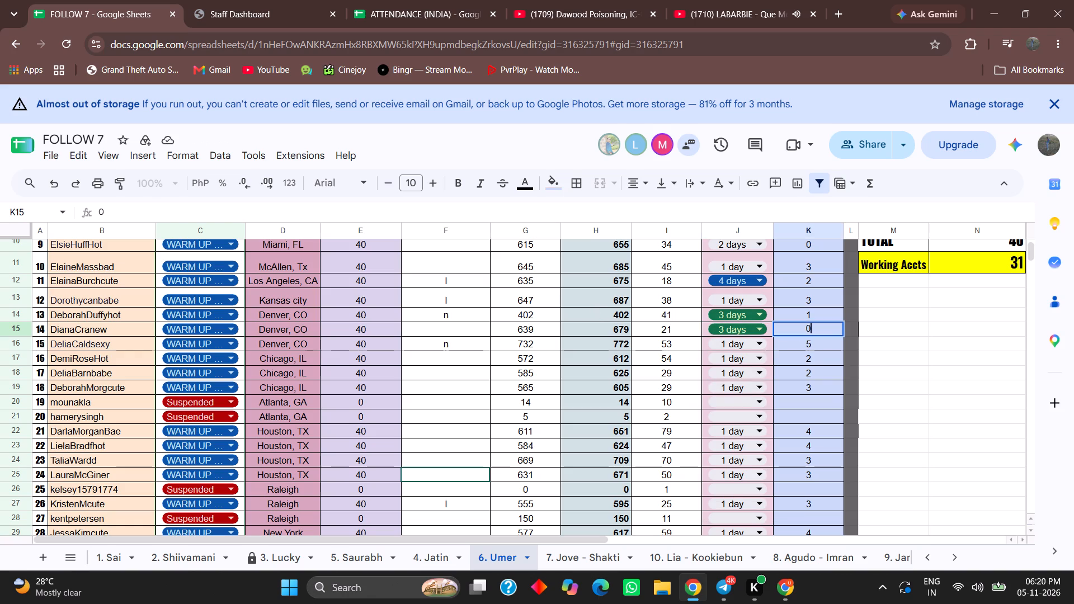
key(Left)
key(Left)
key(Left)
key(Left)
key(Left)
key(Left)
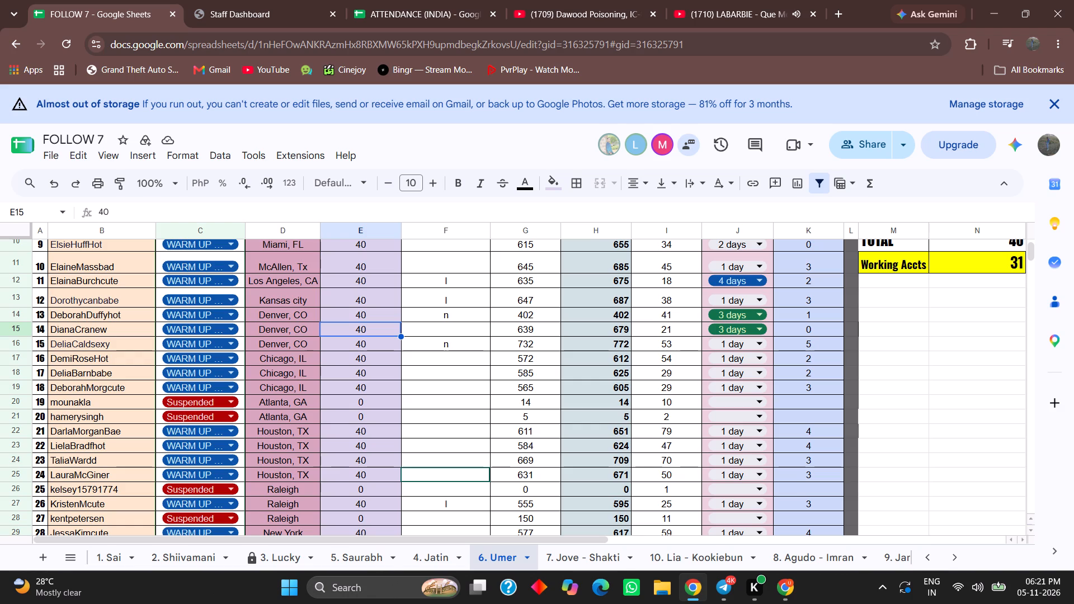
Set the sixteenth account's Current No. FF in row 17 to 610.
key(Down)
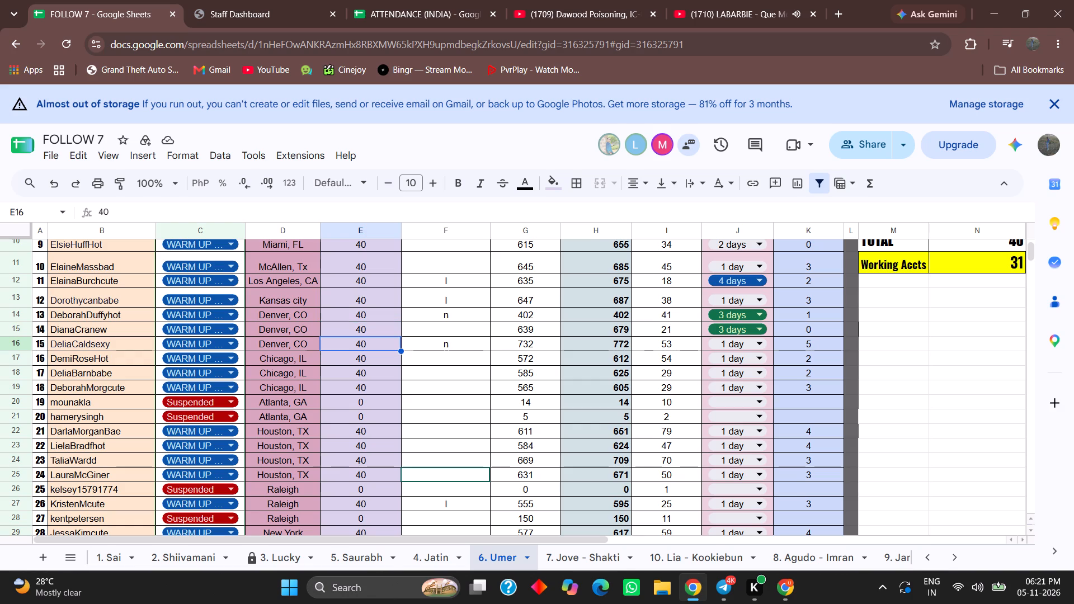
key(Left)
key(Down)
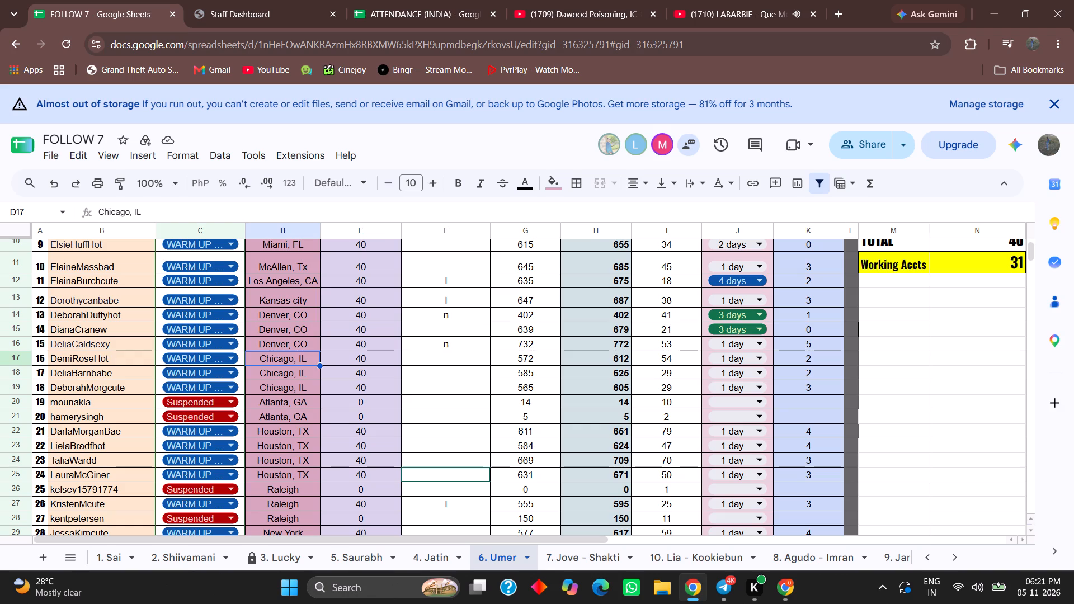
key(Right)
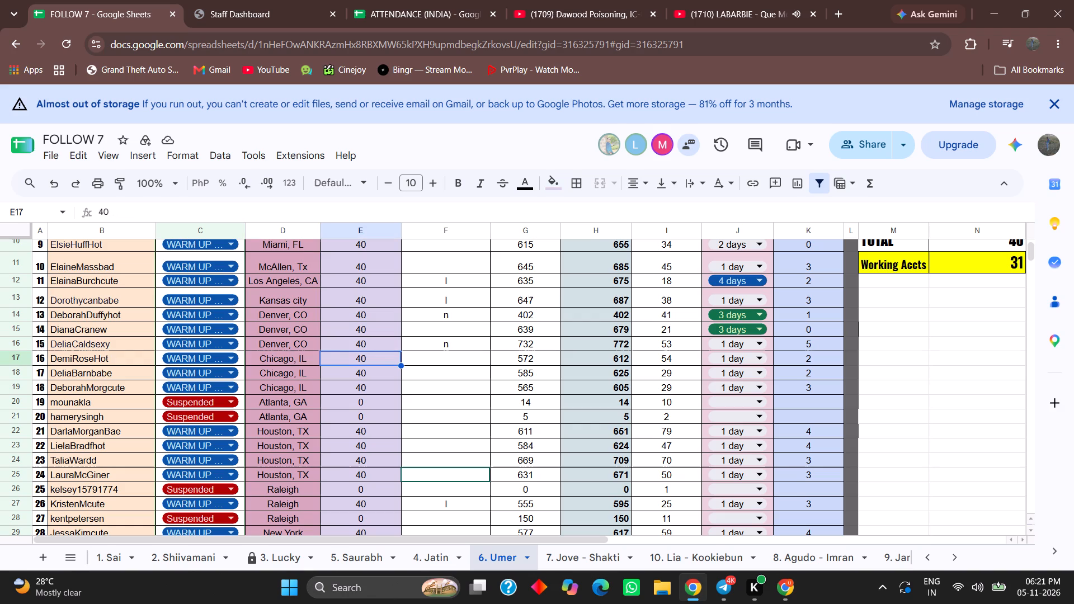
key(Right)
key(Right)
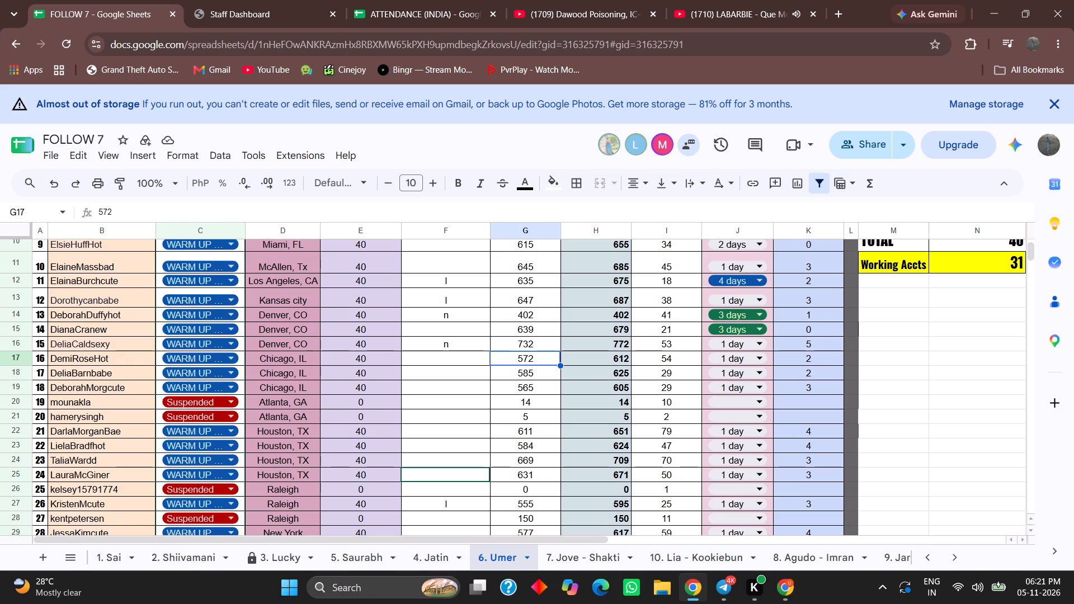
text(610)
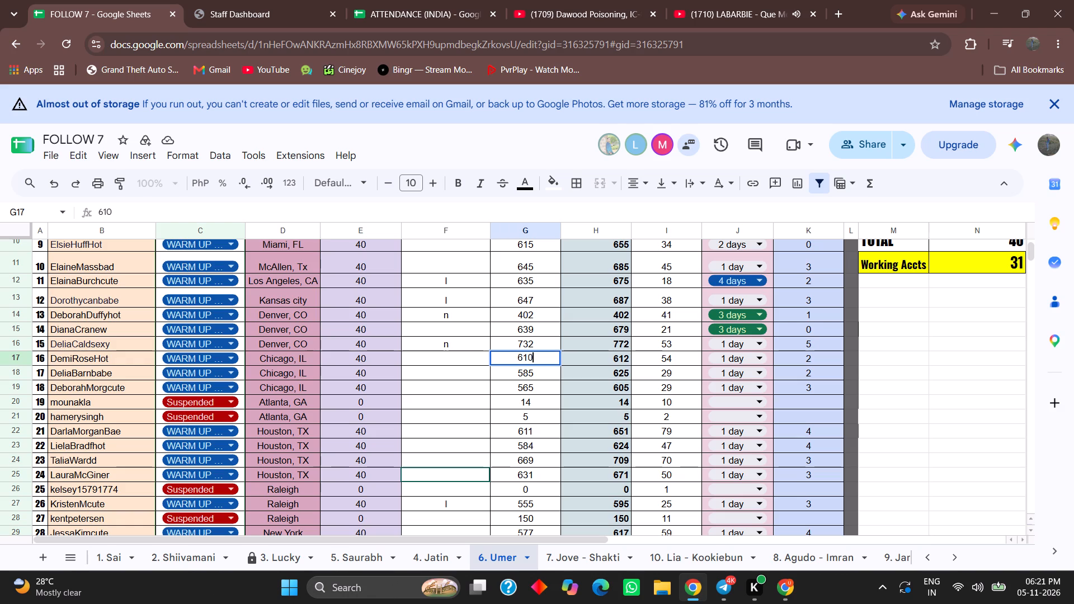
key(Right)
Set the sixteenth account's NO. FF in row 17 to 56, and return to its VPN CITY cell.
key(Right)
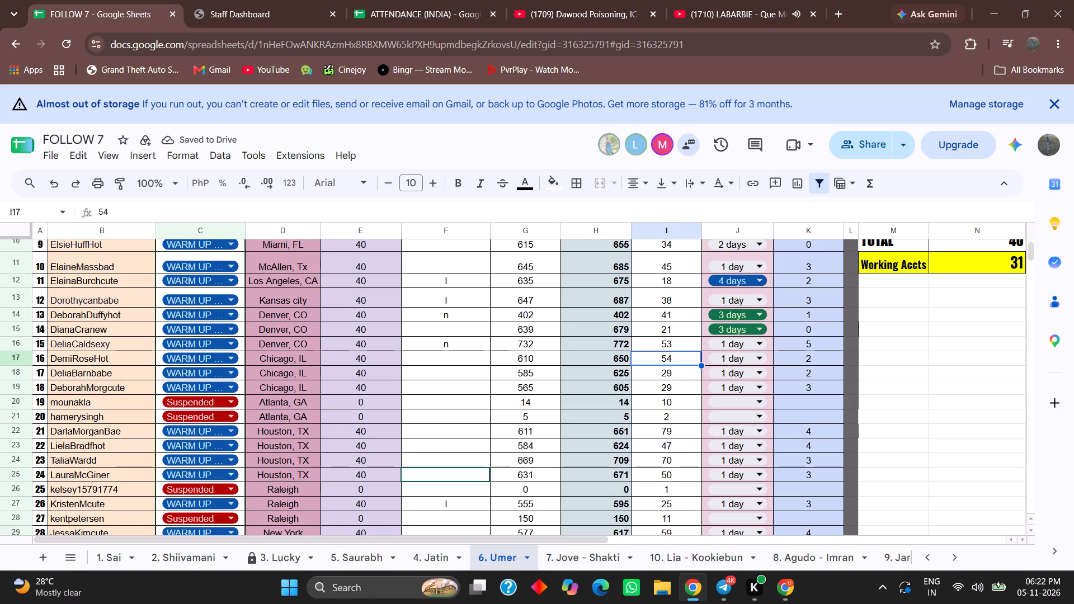
text(56)
key(Right)
key(Right)
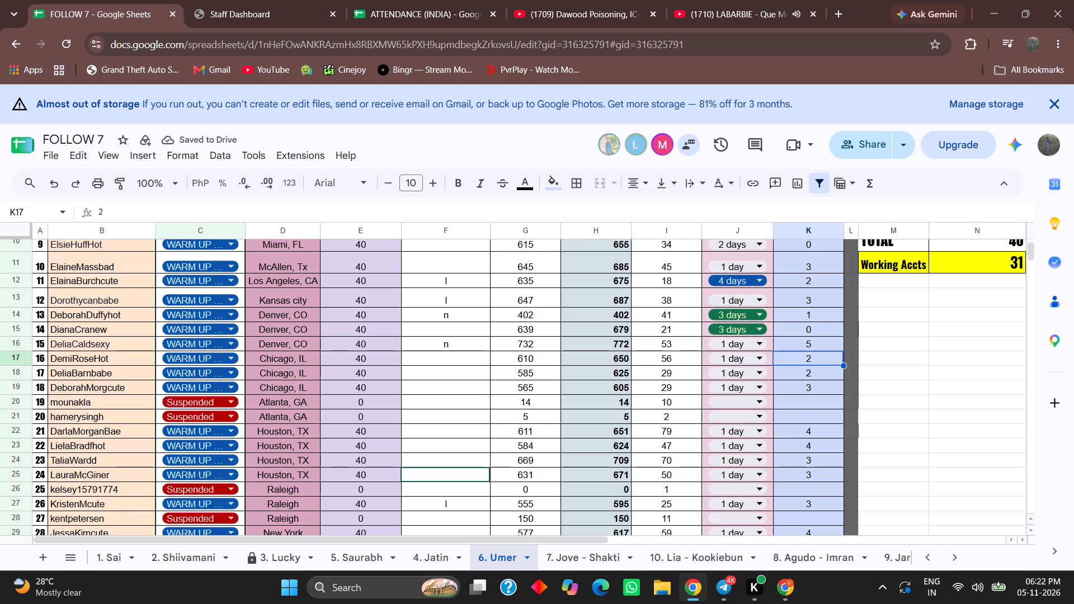
key(Left)
key(Left)
key(Left)
key(Left)
key(Left)
key(Left)
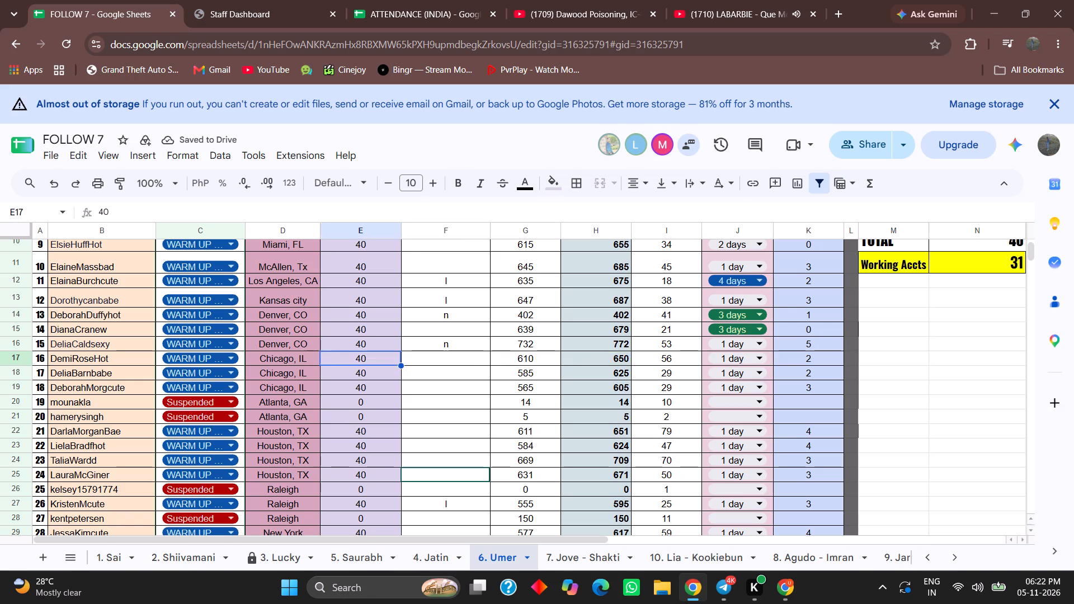
key(Left)
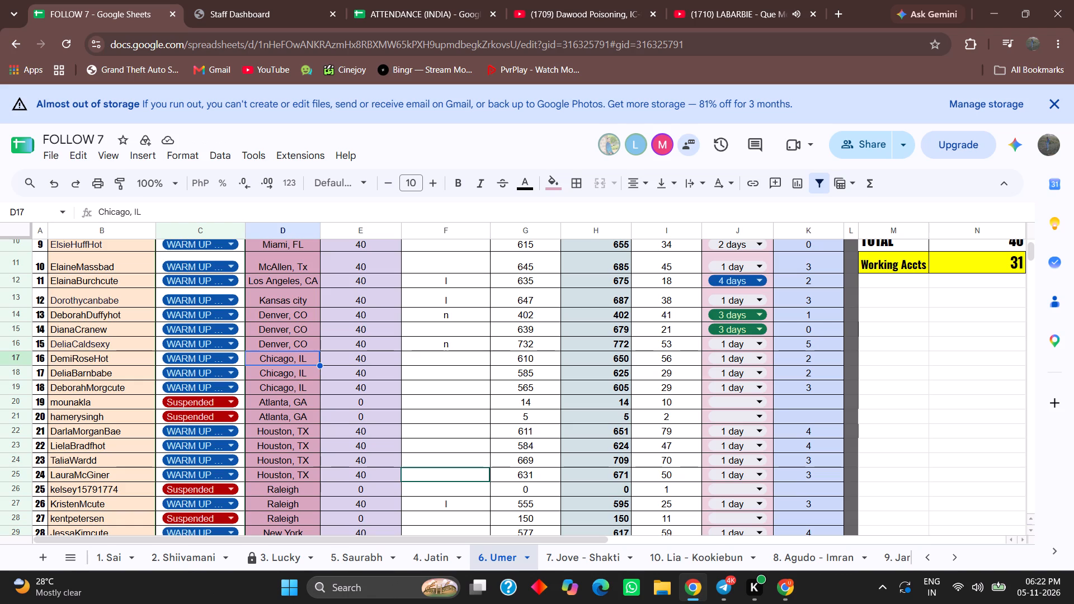
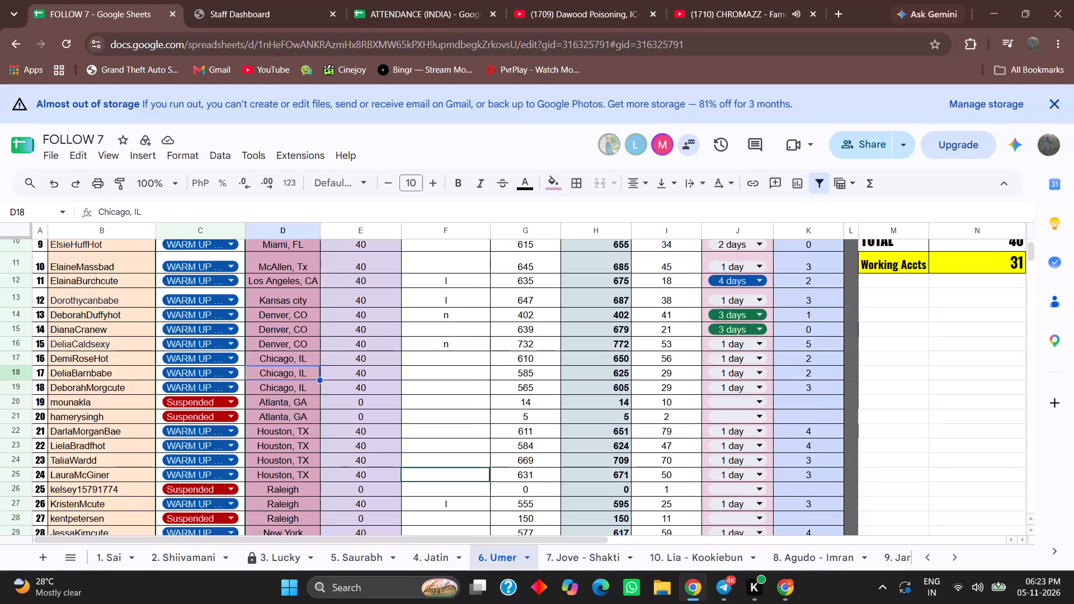
Set the seventeenth account's Current No. FF in row 18 to 625.
key(Right)
key(Right)
key(Right)
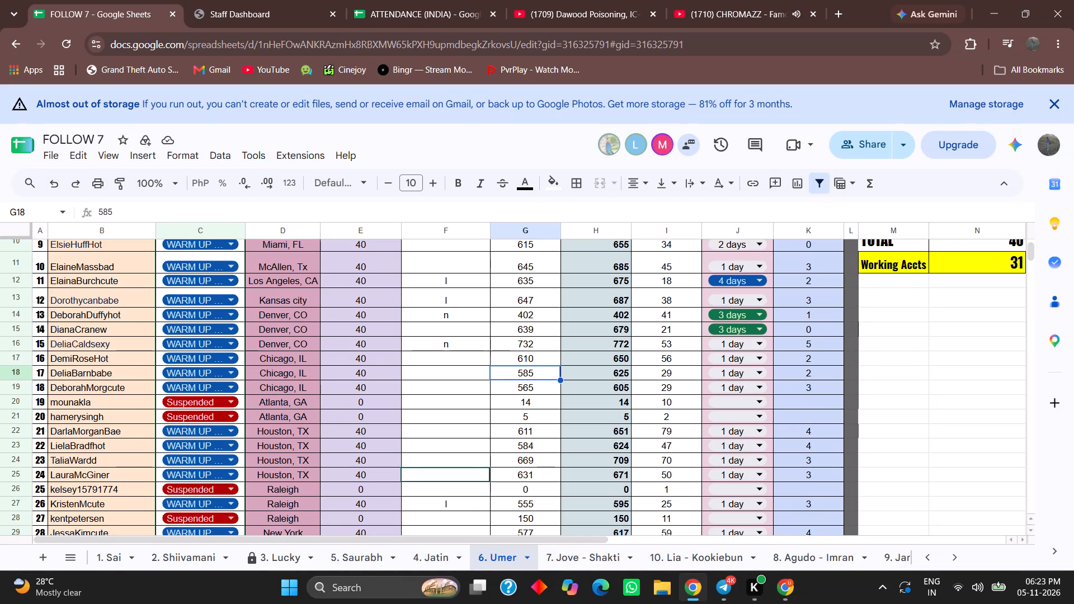
text(625)
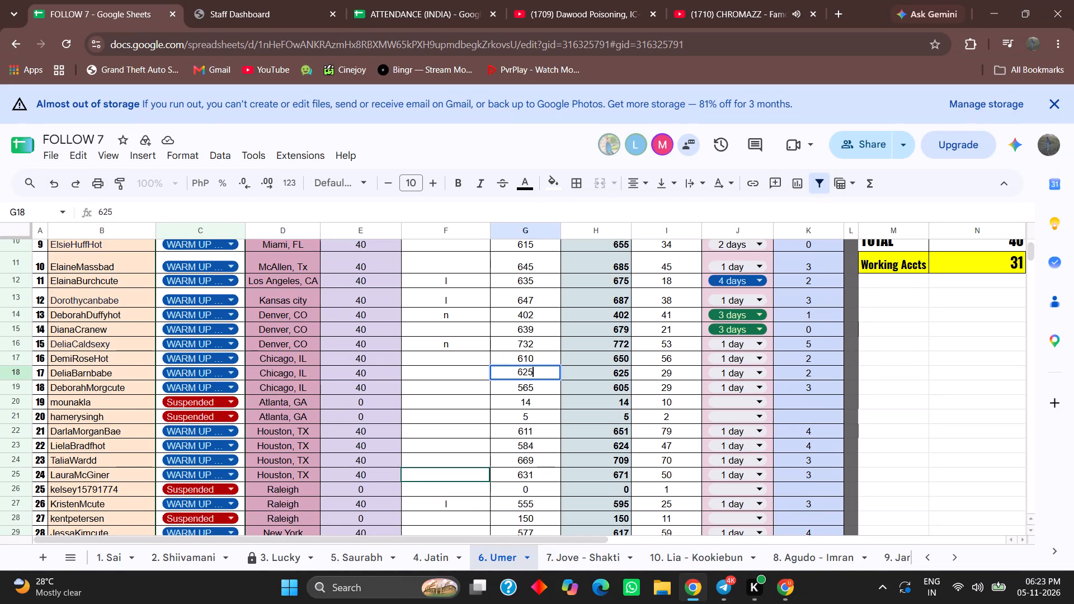
key(Right)
Set the seventeenth account's Followbacks value in row 18 to 2 days, and return to its VPN CITY cell.
key(Right)
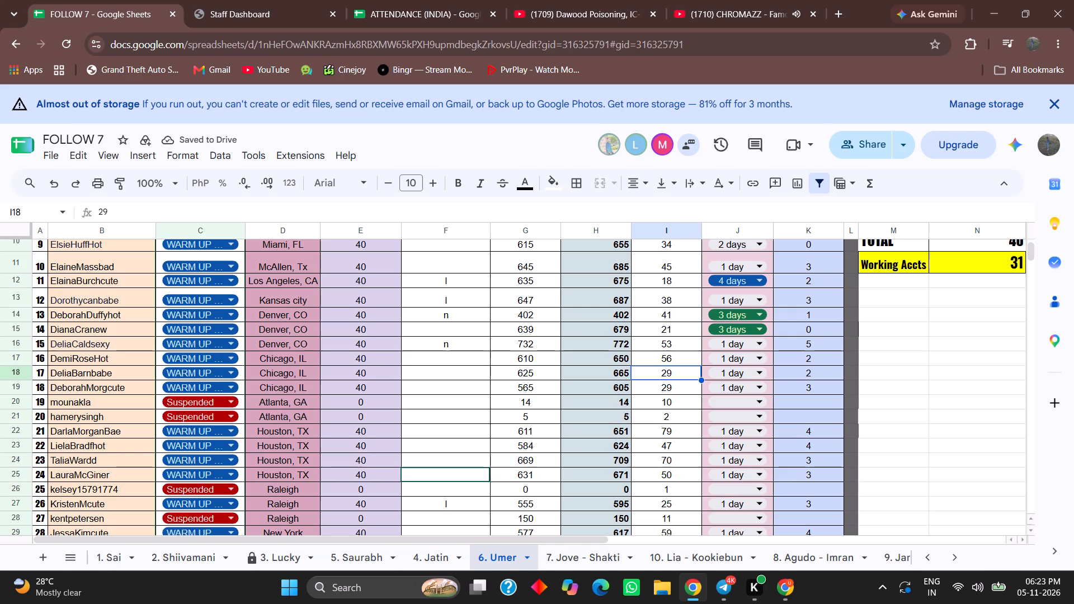
key(Right)
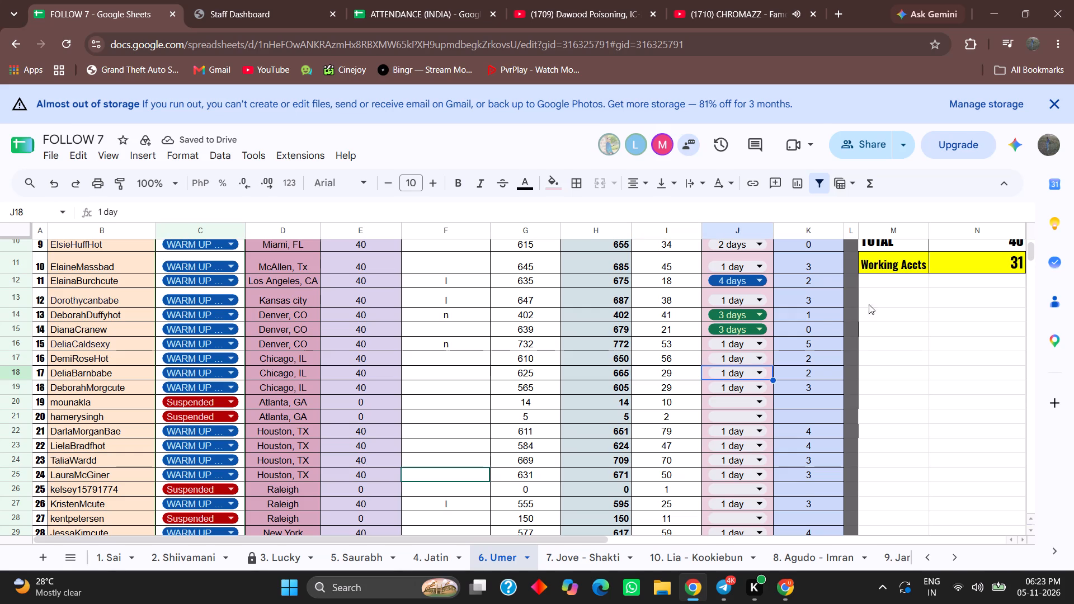
click(731, 372)
click(737, 412)
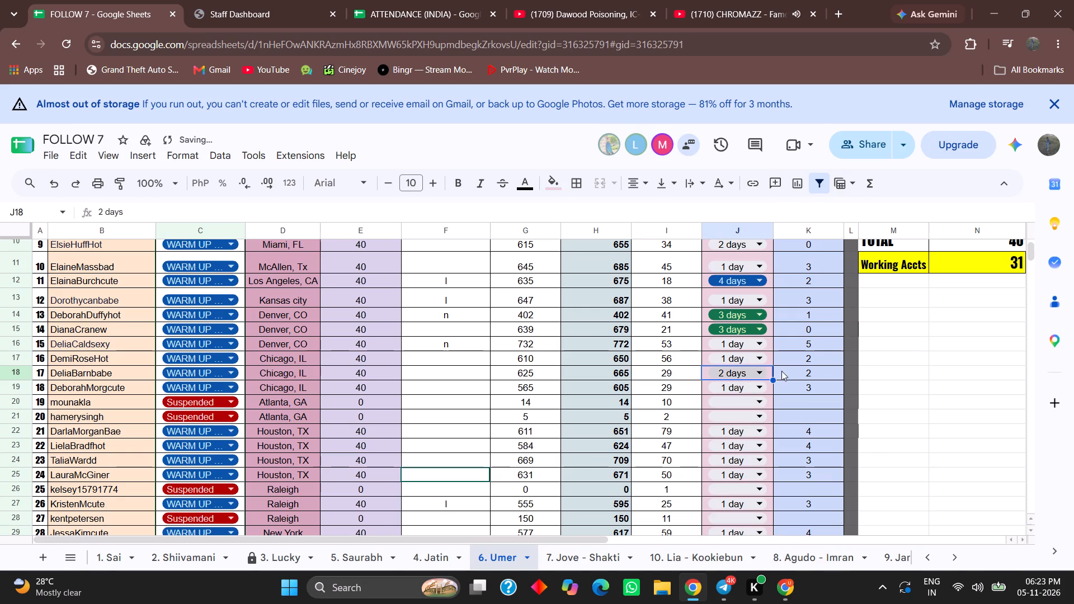
click(789, 375)
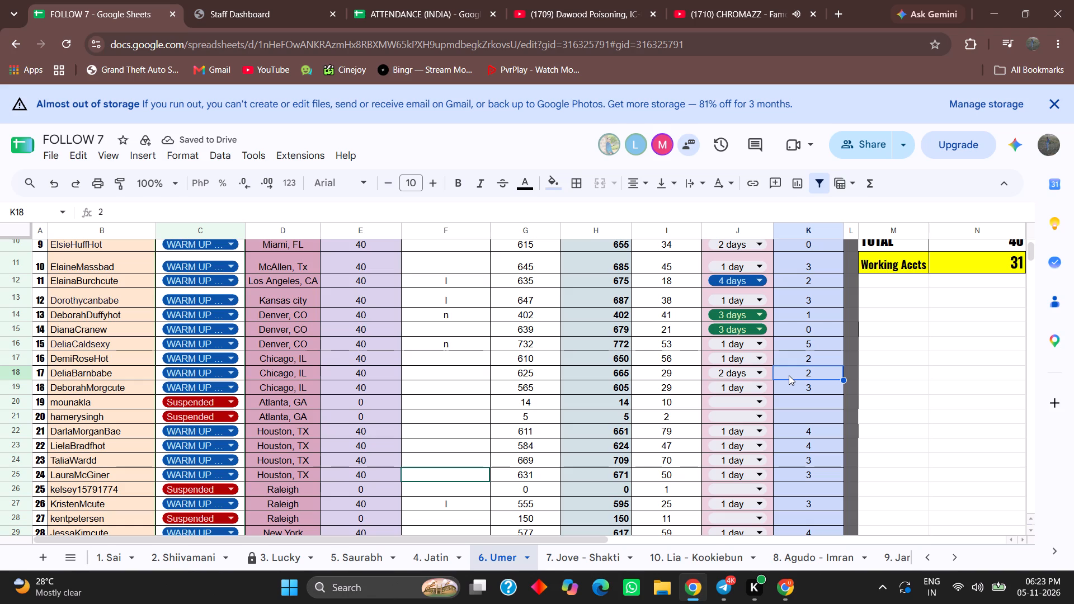
key(Left)
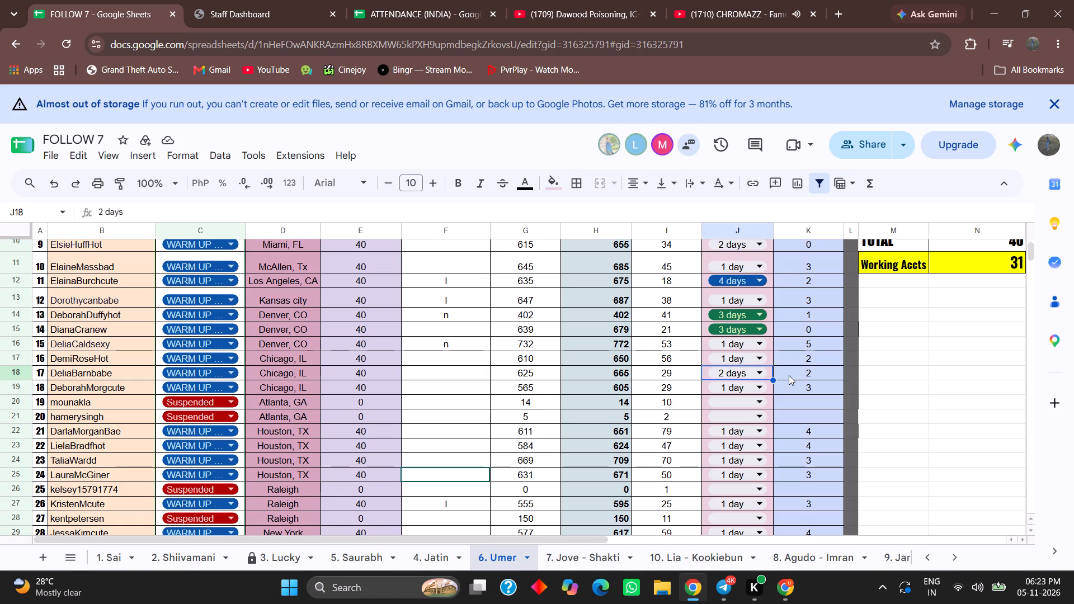
key(Left)
key(Left)
key(Left)
key(Left)
key(Left)
key(Left)
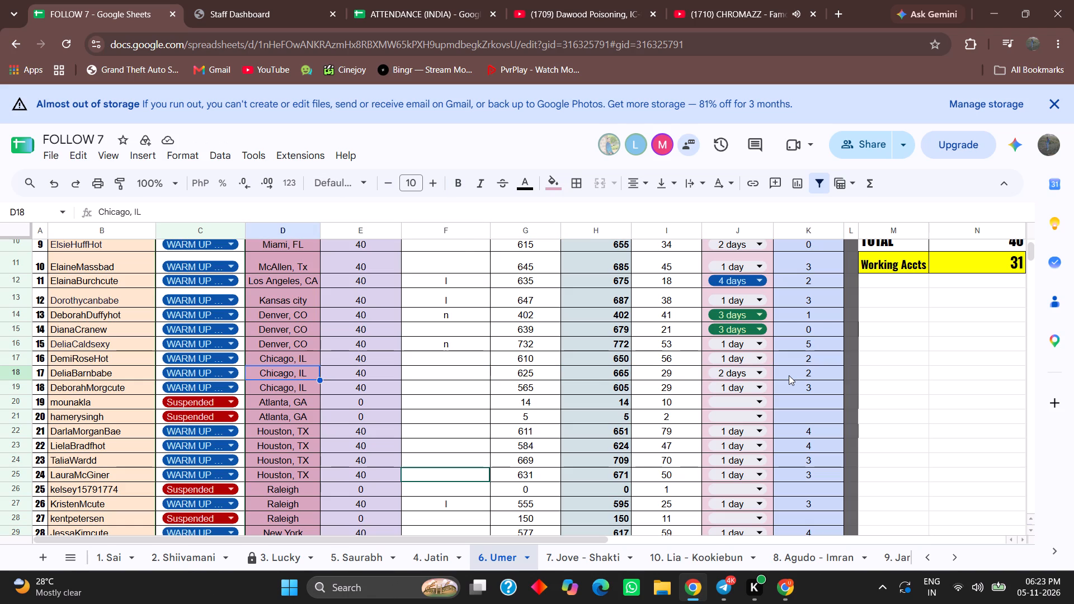
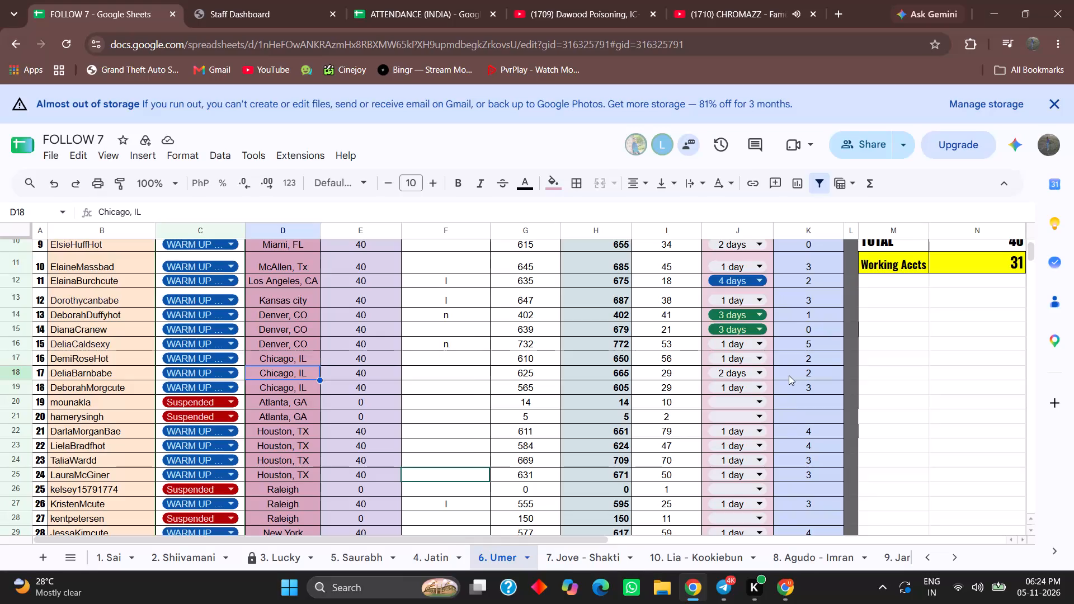
For the eighteenth account in row 19, set the Current No. FF in column G to 605 and column H to 645.
key(Down)
key(Right)
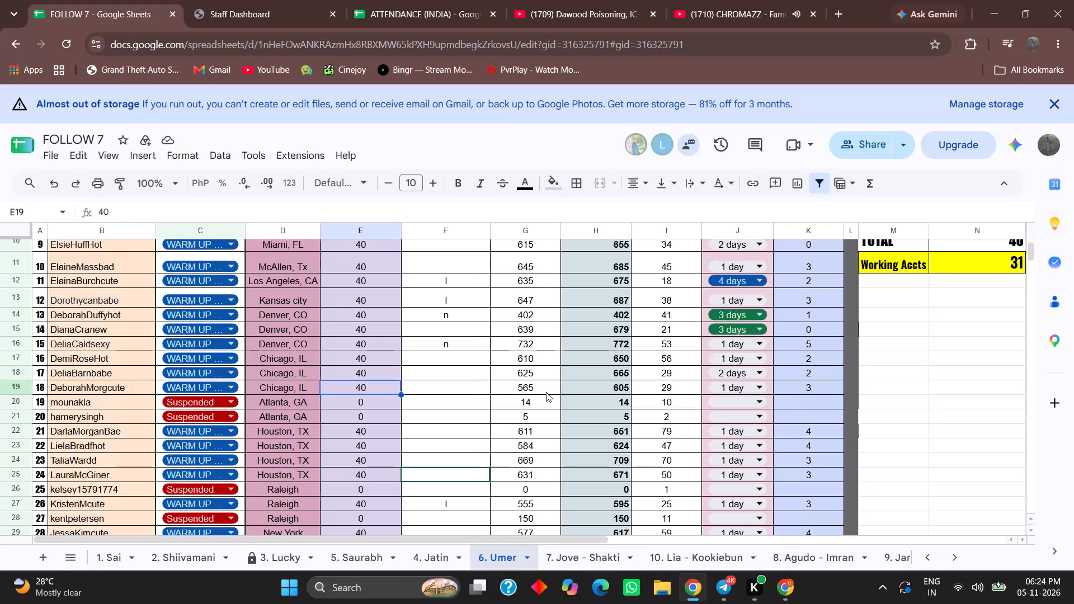
key(Right)
key(Right)
key(Right)
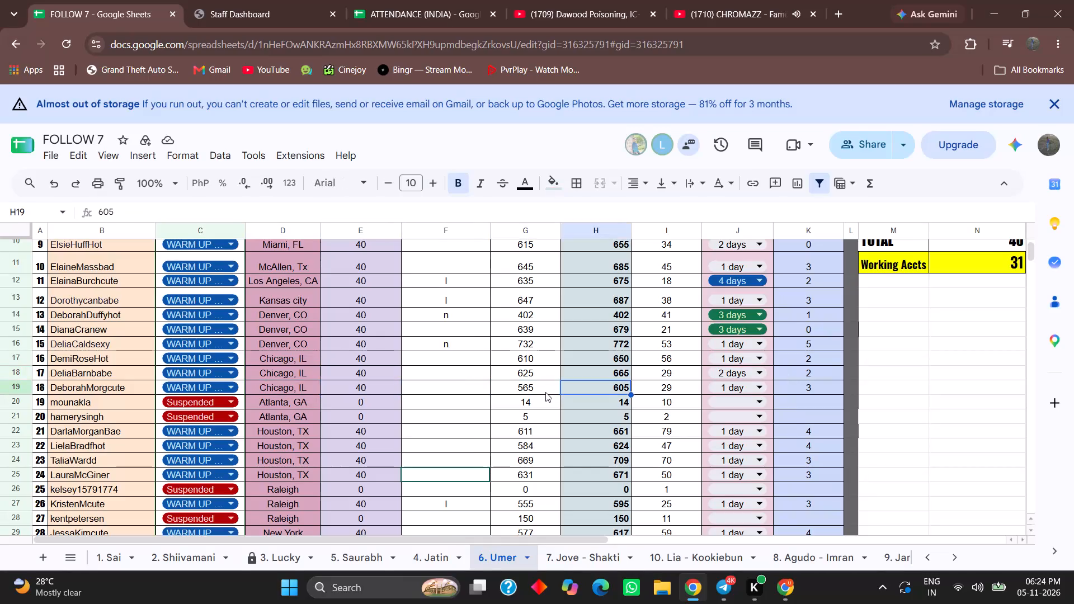
key(Left)
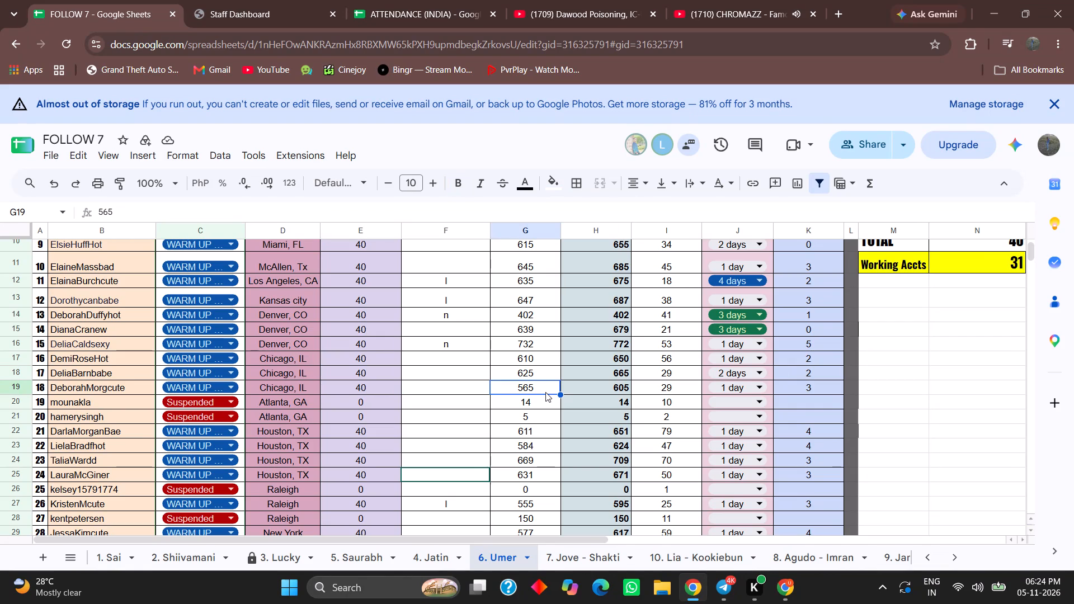
text(605)
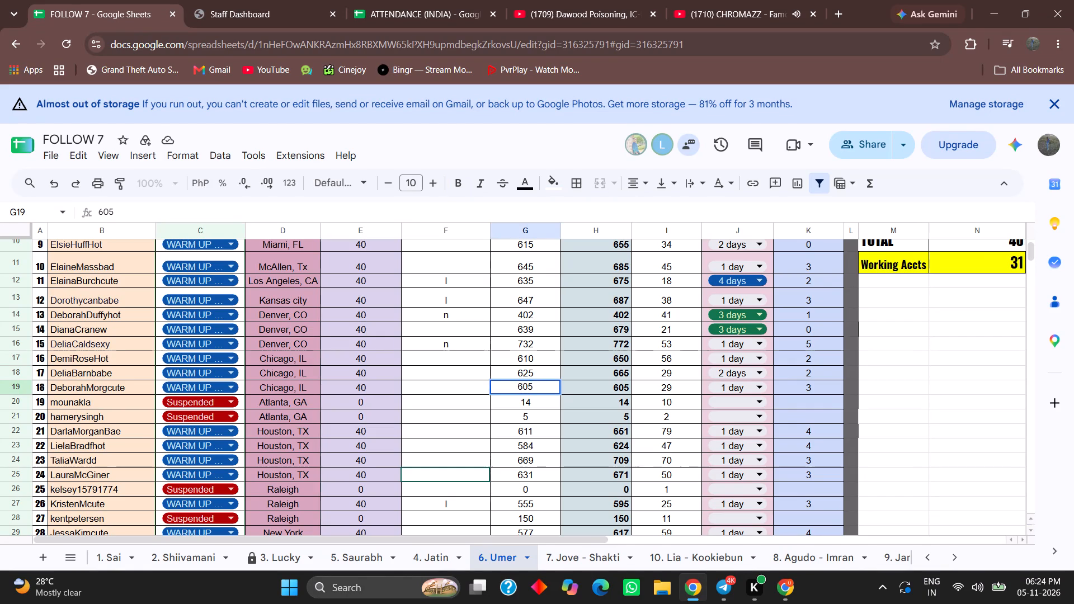
key(Right)
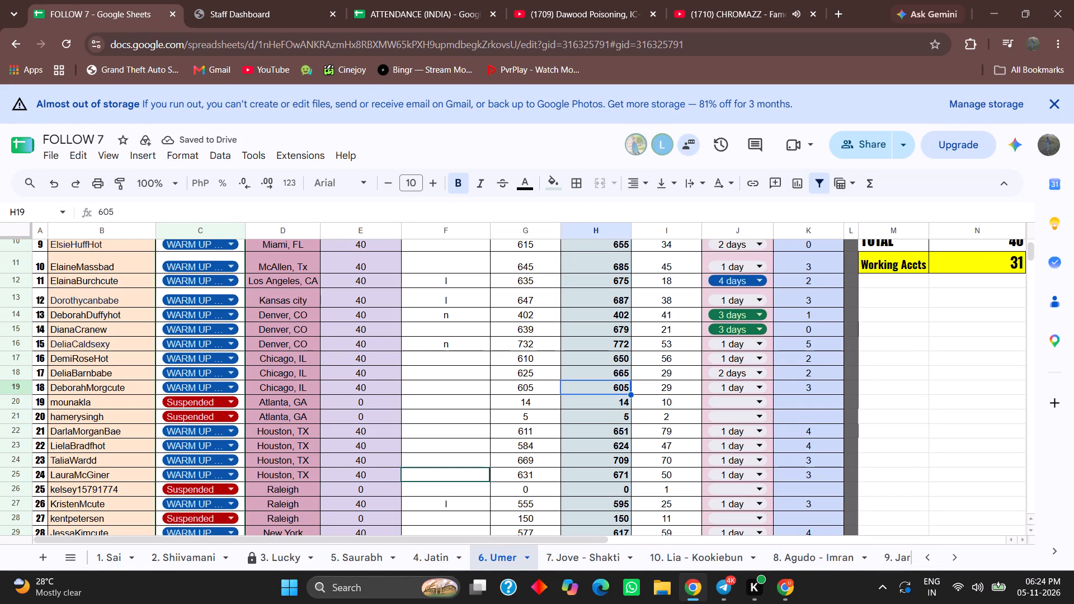
text(645)
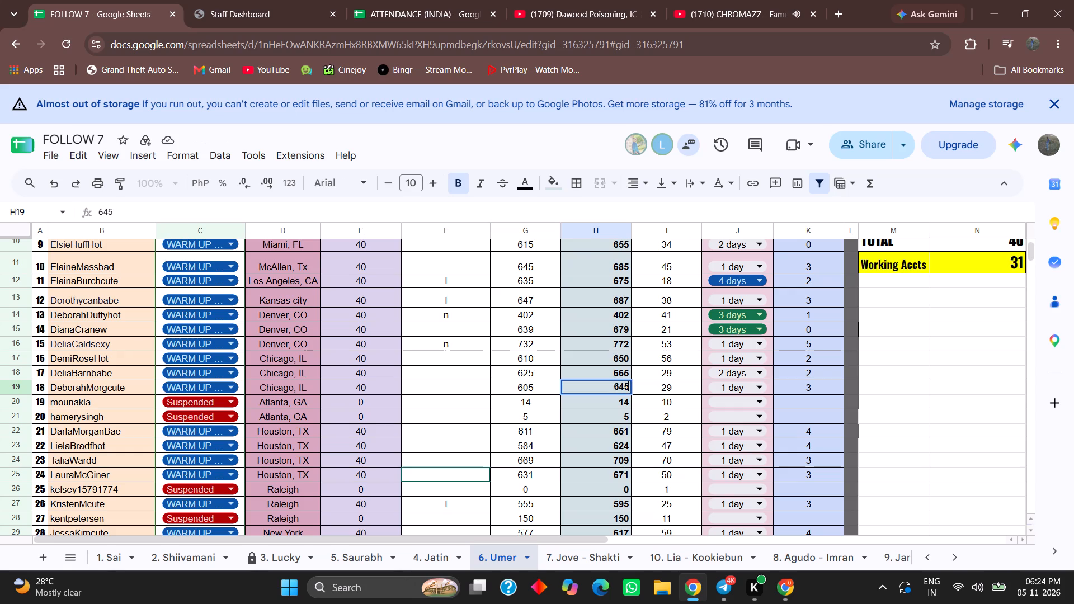
key(Right)
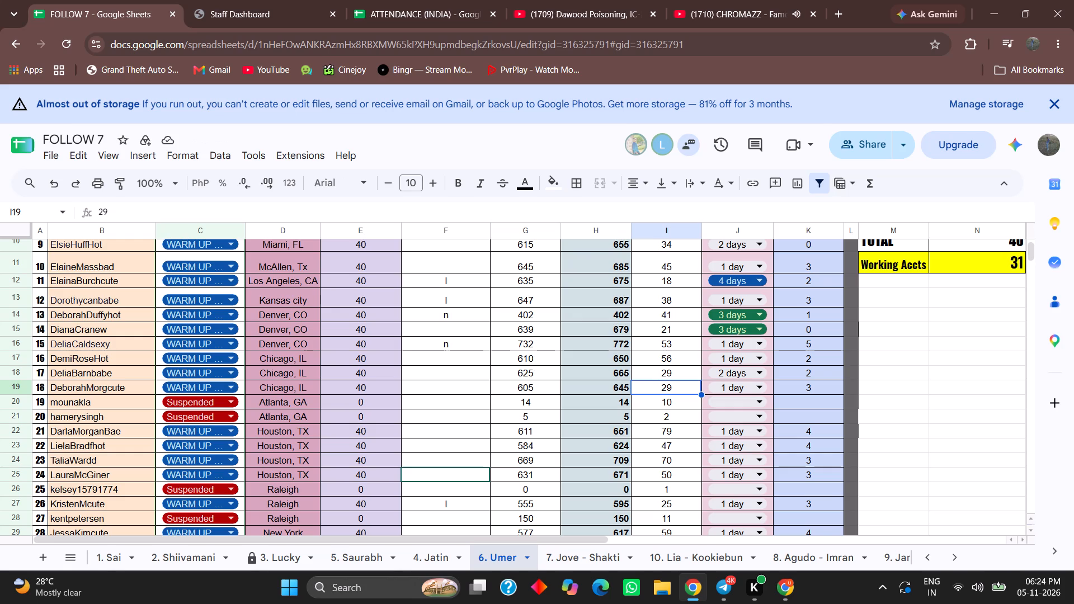
In row 19, set the eighteenth account's column I figure to 26 and its column J value to 2 days.
key(2)
key(6)
key(Right)
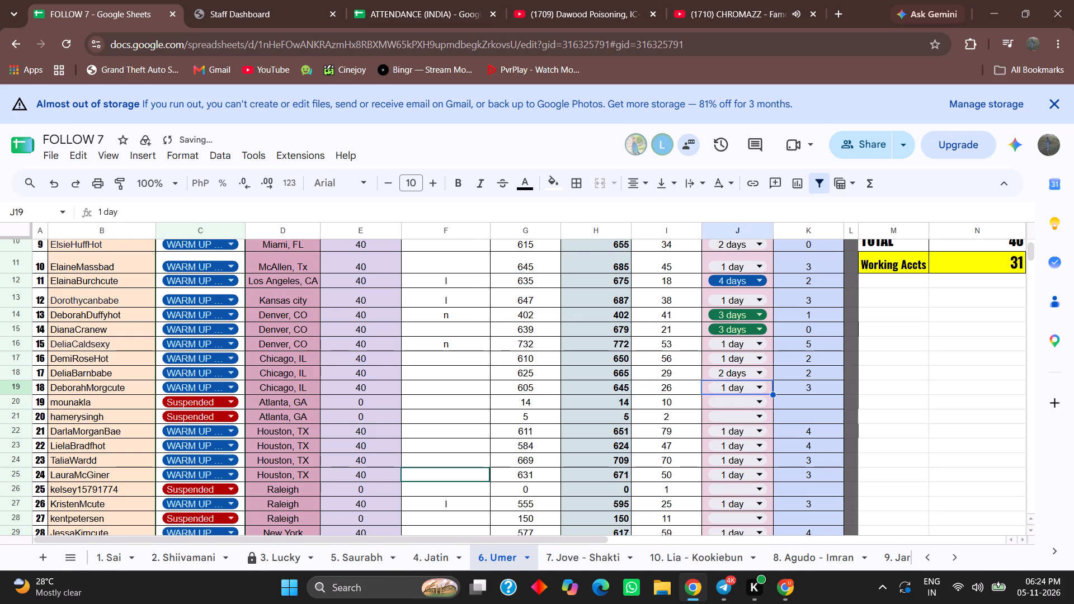
click(727, 383)
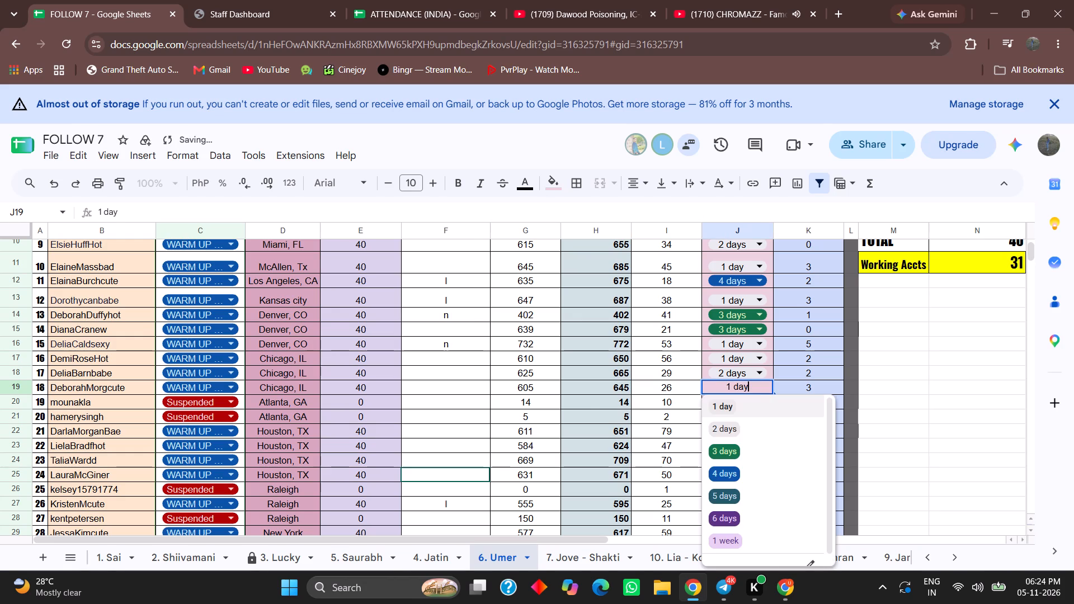
click(731, 426)
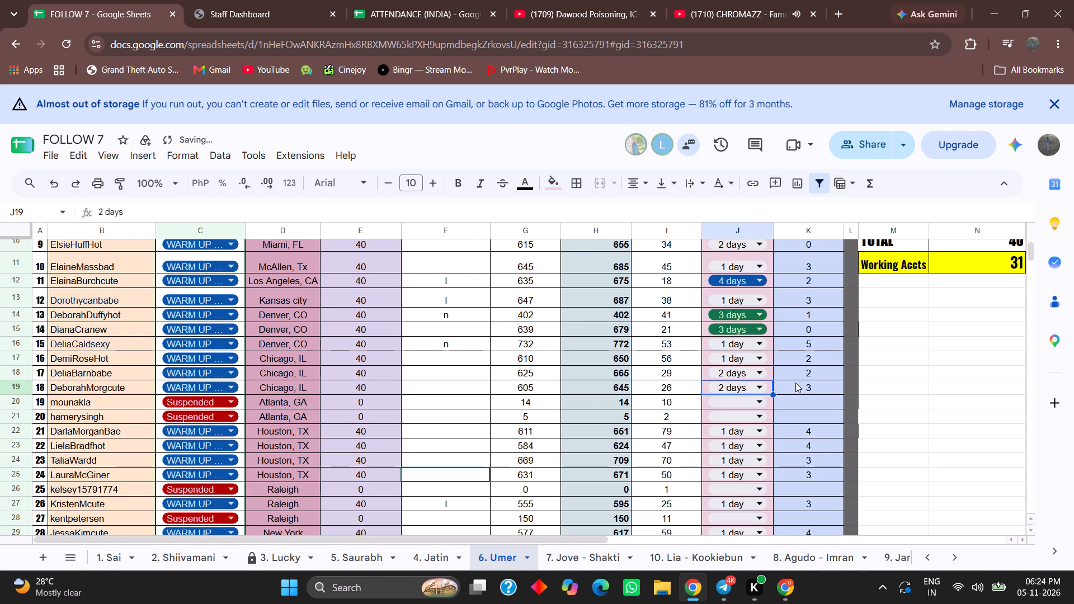
Set the eighteenth account's column K figure in row 19 to 2, and return to its VPN CITY cell.
click(795, 387)
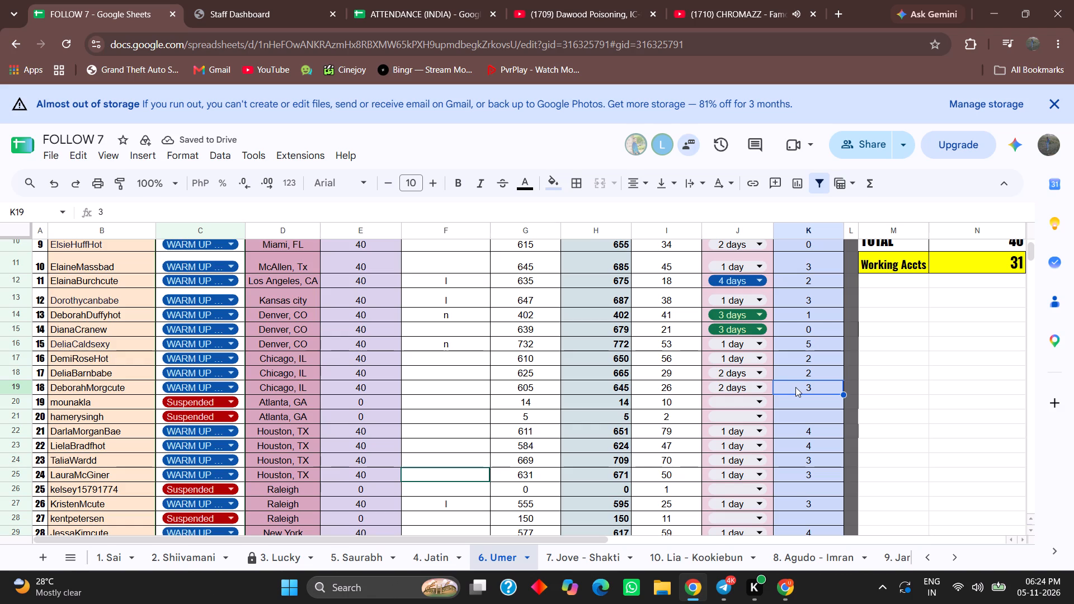
key(2)
key(Left)
key(Left)
key(Left)
key(Left)
key(Left)
key(Left)
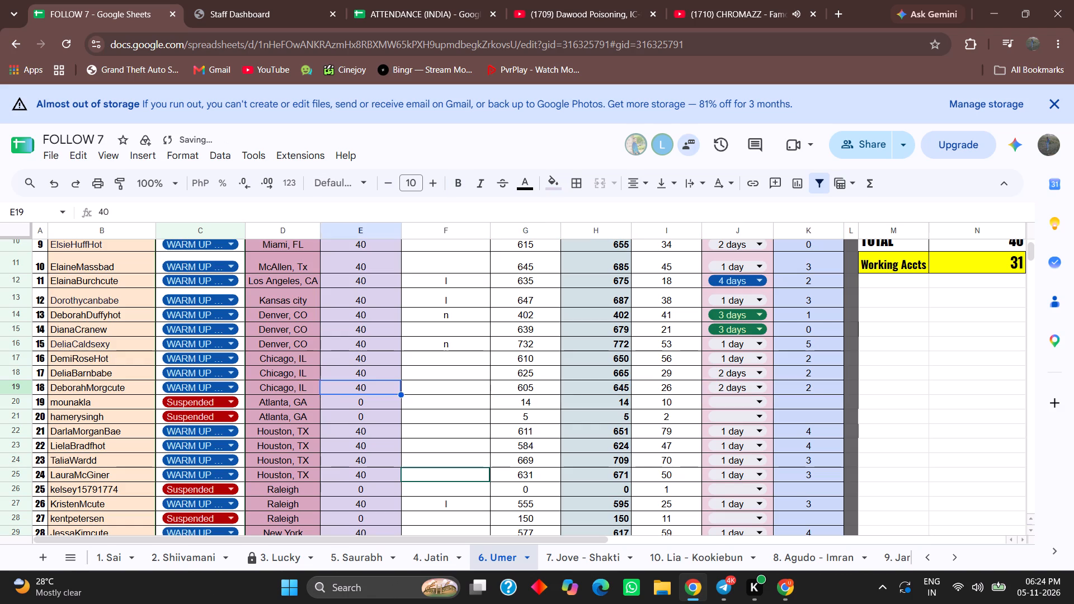
key(Left)
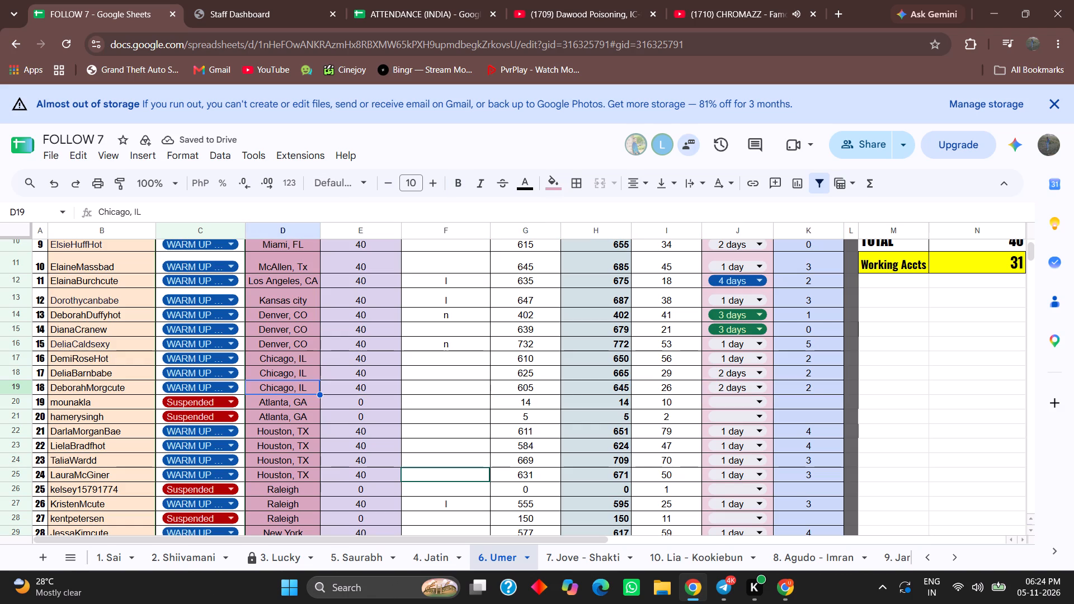
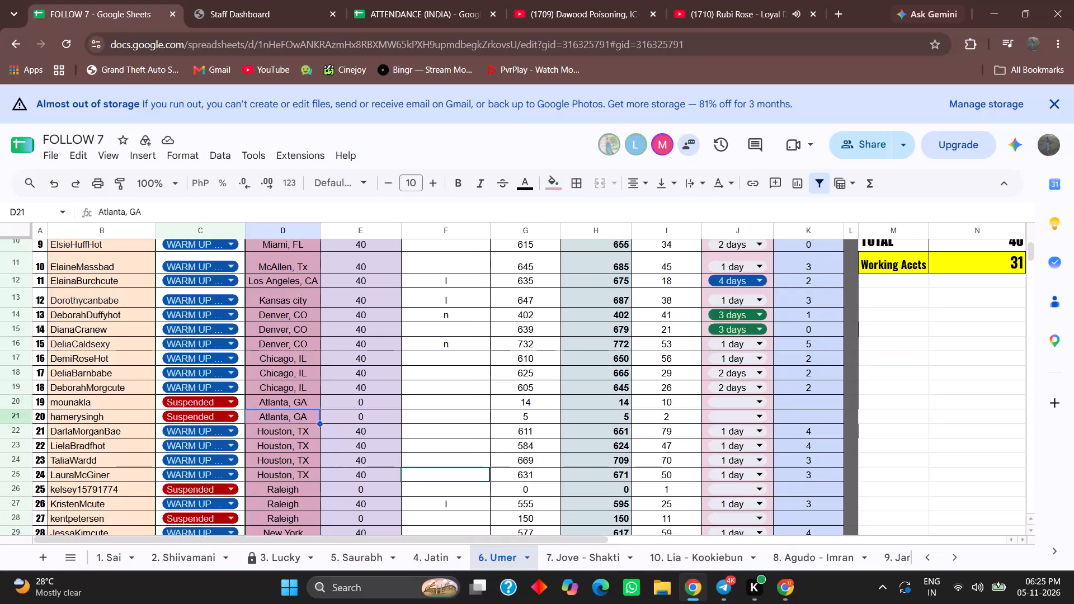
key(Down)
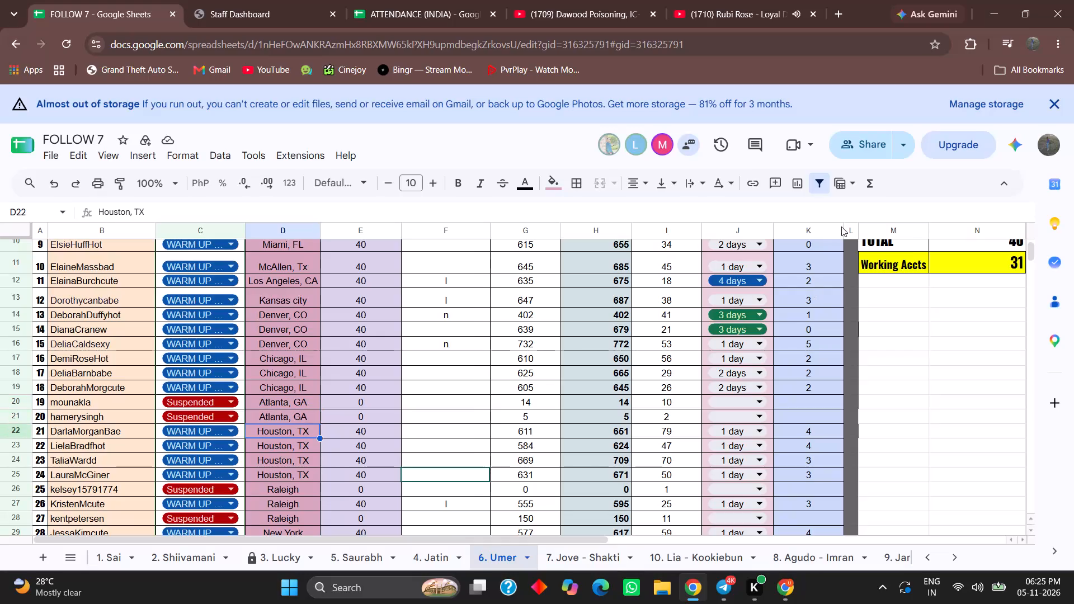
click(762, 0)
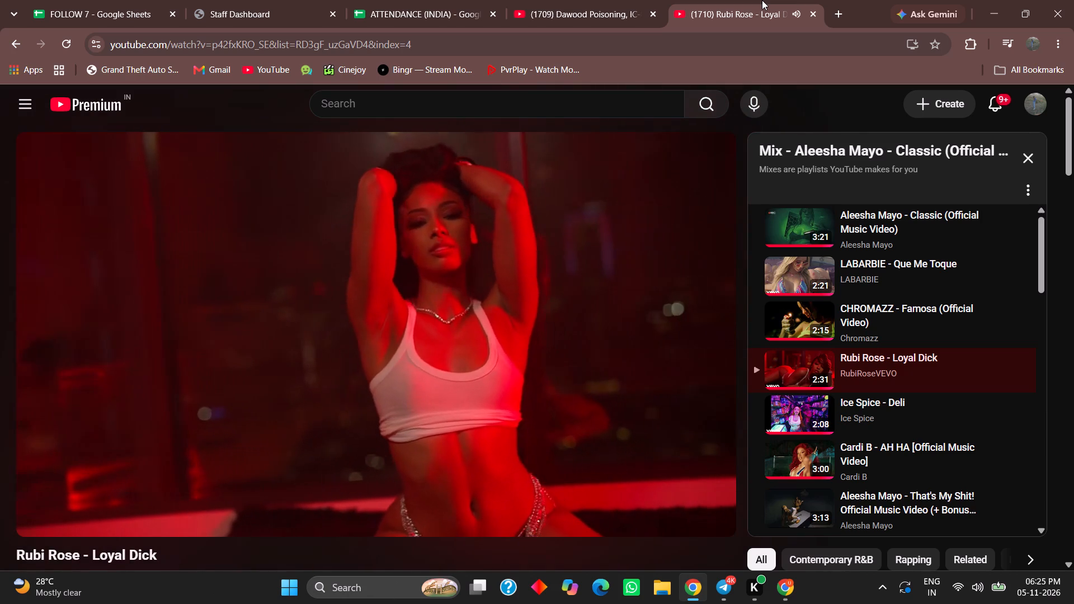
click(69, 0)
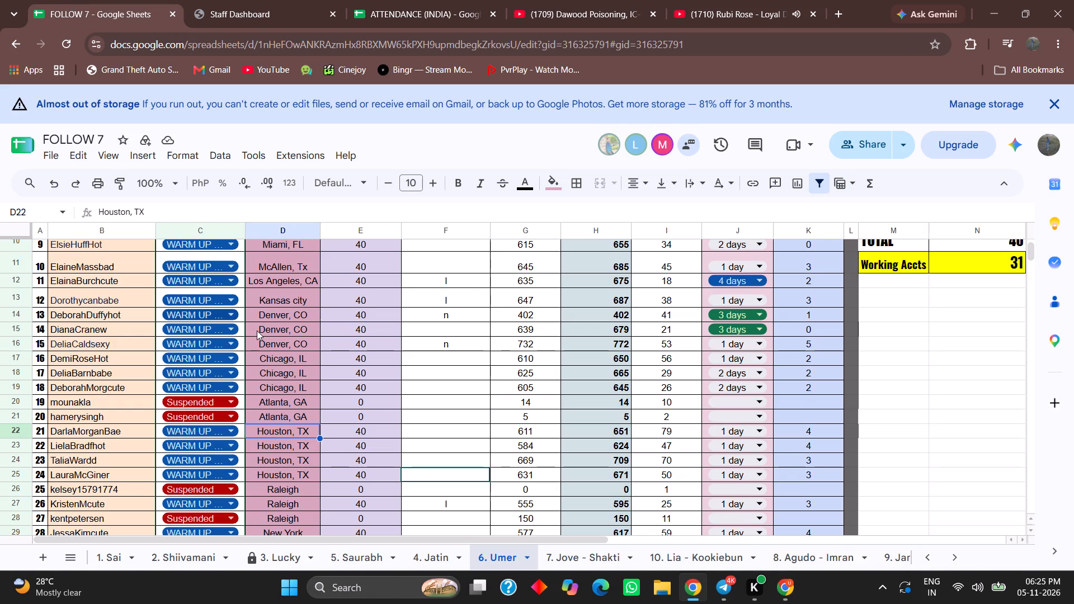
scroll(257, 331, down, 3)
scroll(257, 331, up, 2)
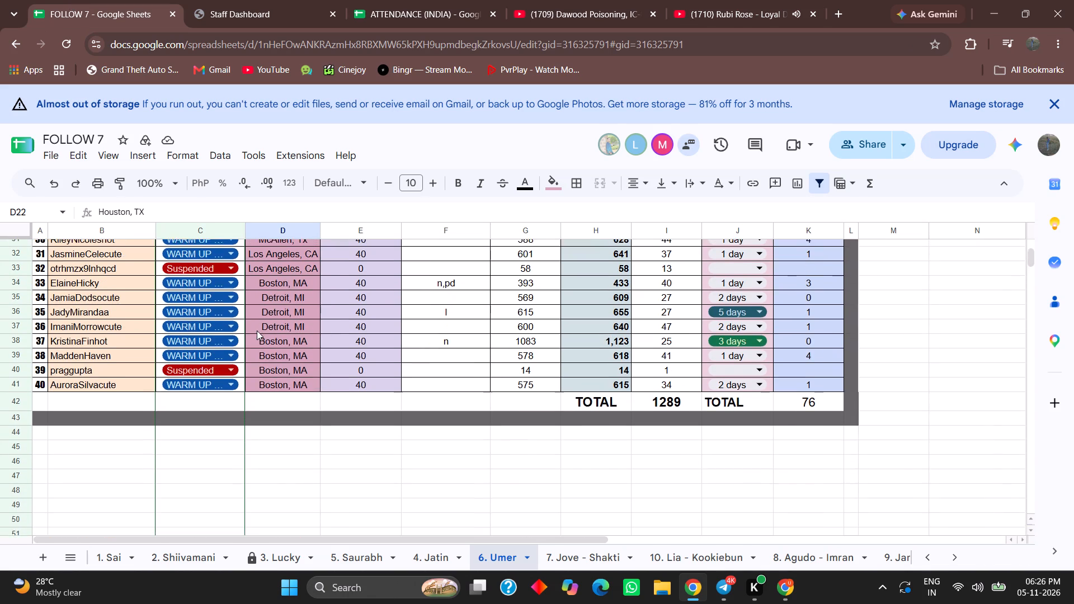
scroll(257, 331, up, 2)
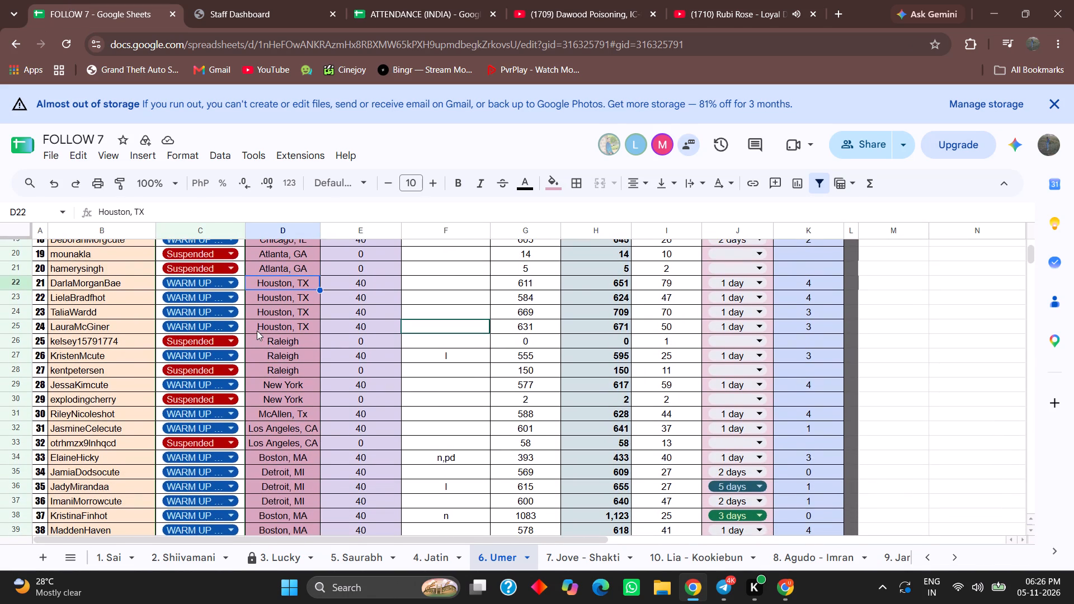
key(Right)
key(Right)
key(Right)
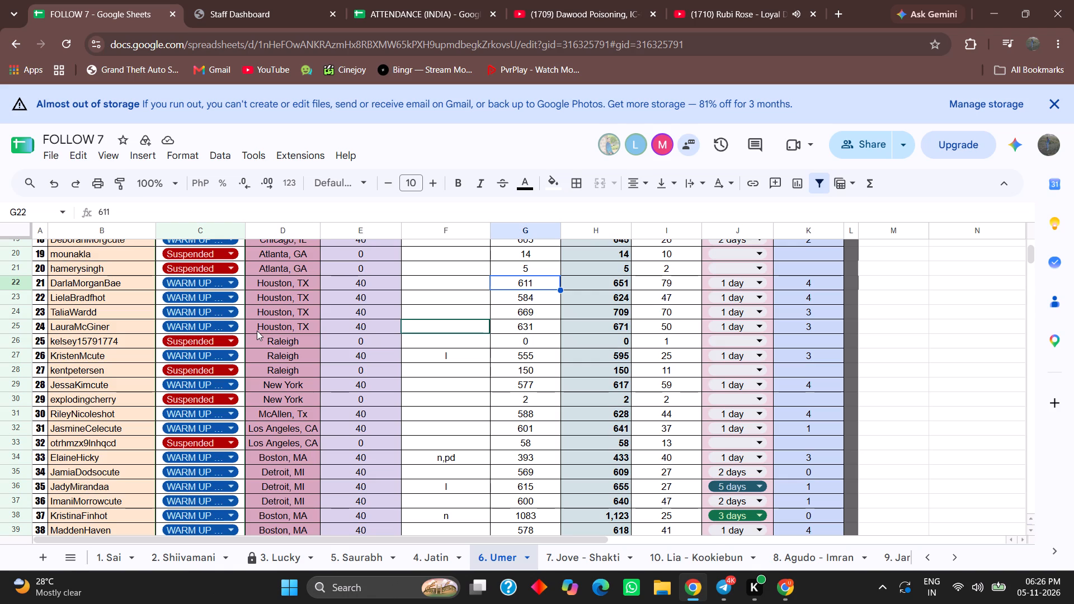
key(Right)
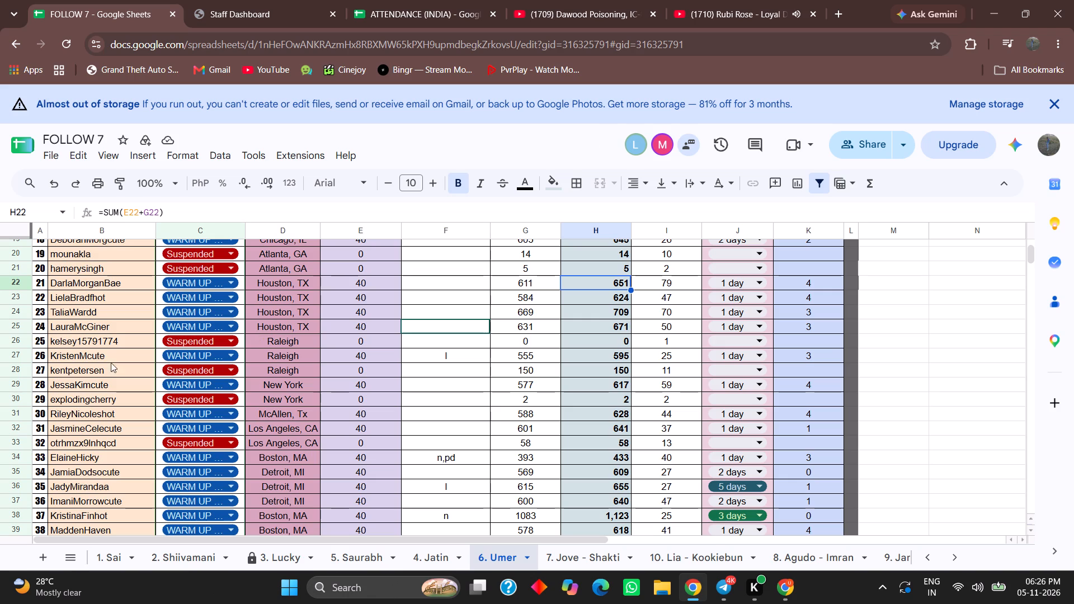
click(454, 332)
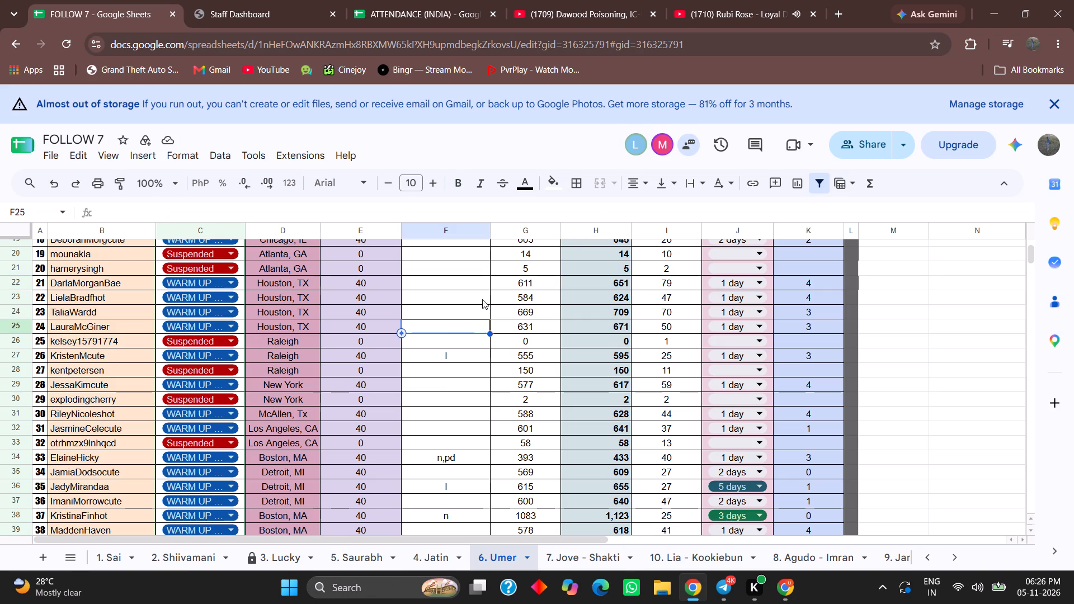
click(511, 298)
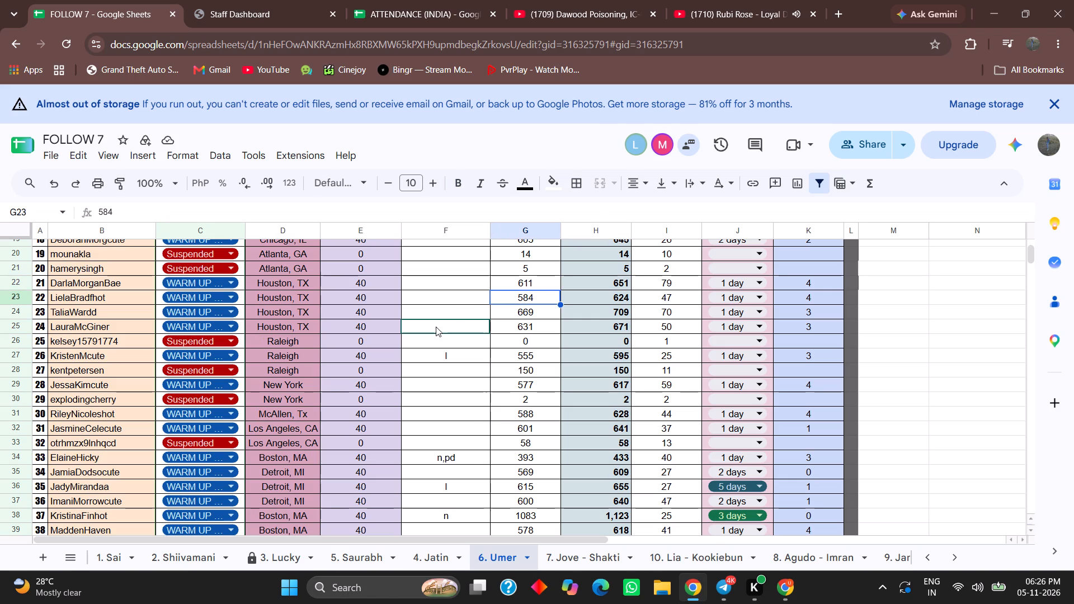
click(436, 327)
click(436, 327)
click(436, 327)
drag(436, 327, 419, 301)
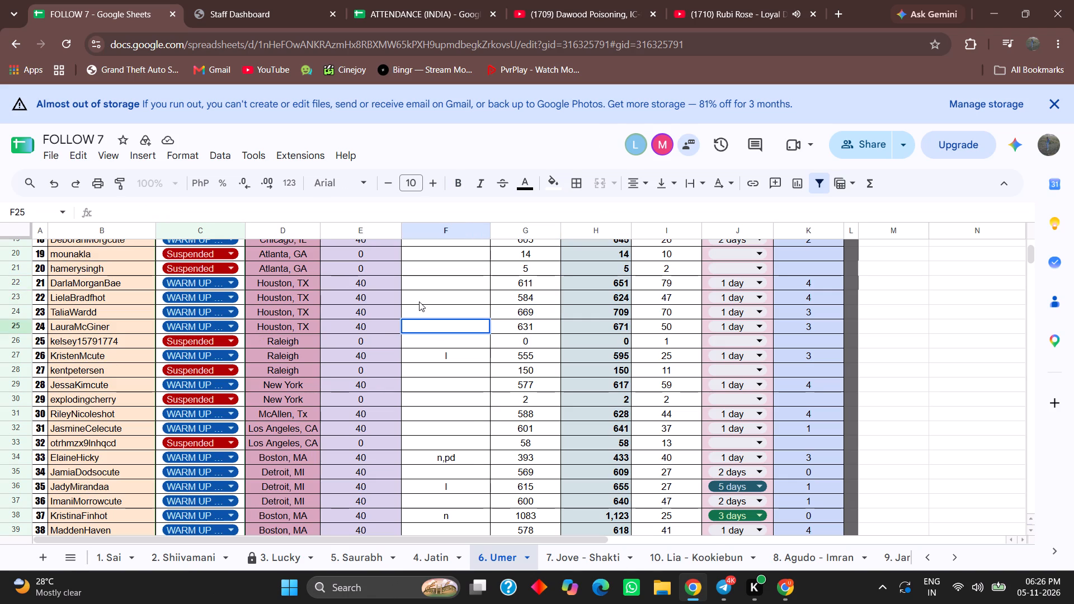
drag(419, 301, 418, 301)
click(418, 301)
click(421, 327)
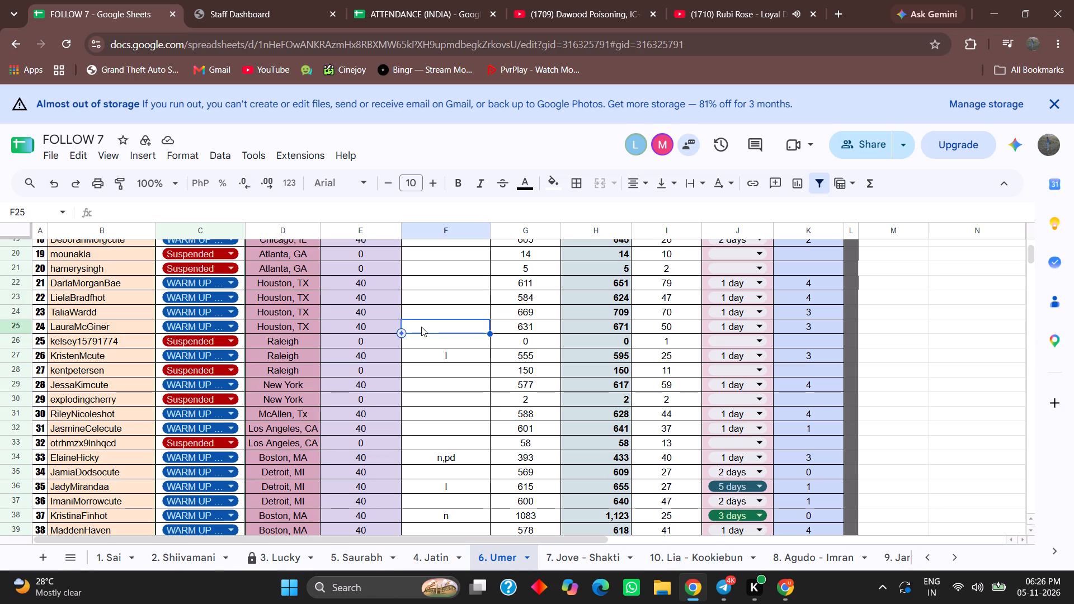
For the twenty-first account in row 22, set the Current No. FF in column G to 651.
click(285, 281)
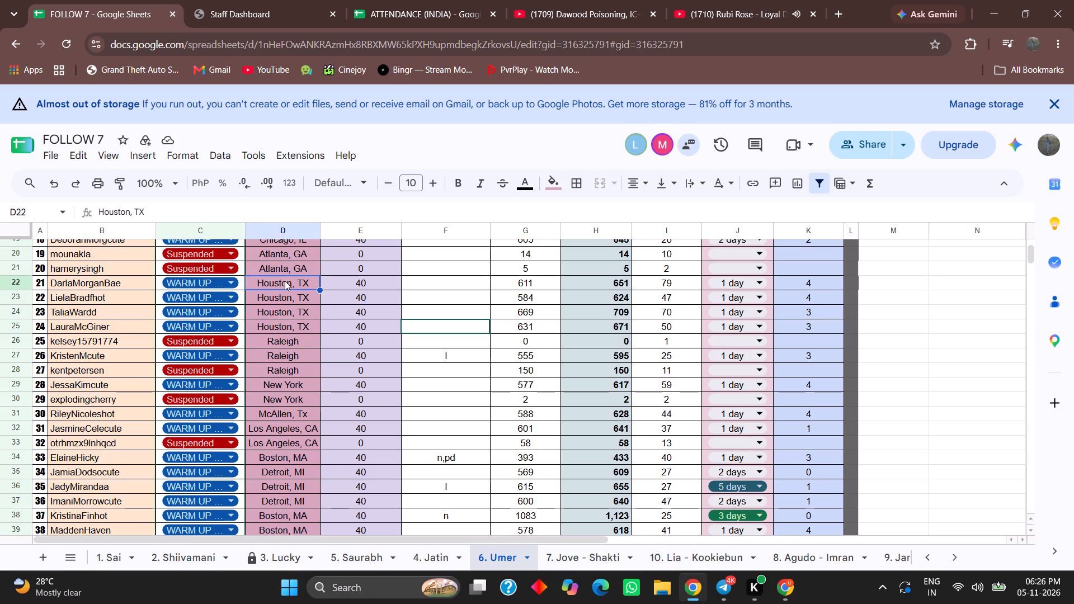
key(Right)
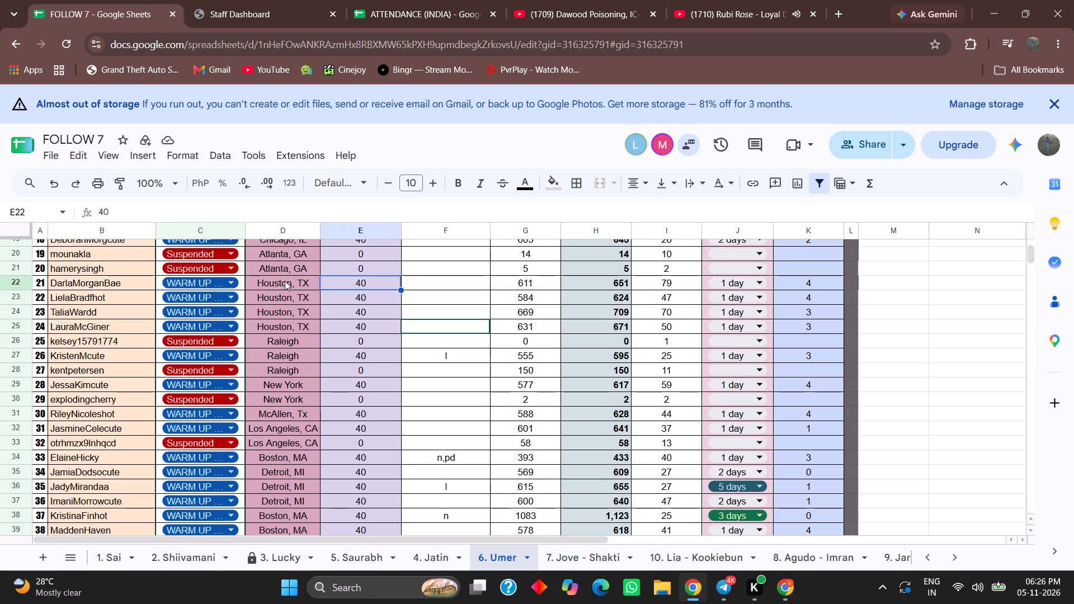
key(Right)
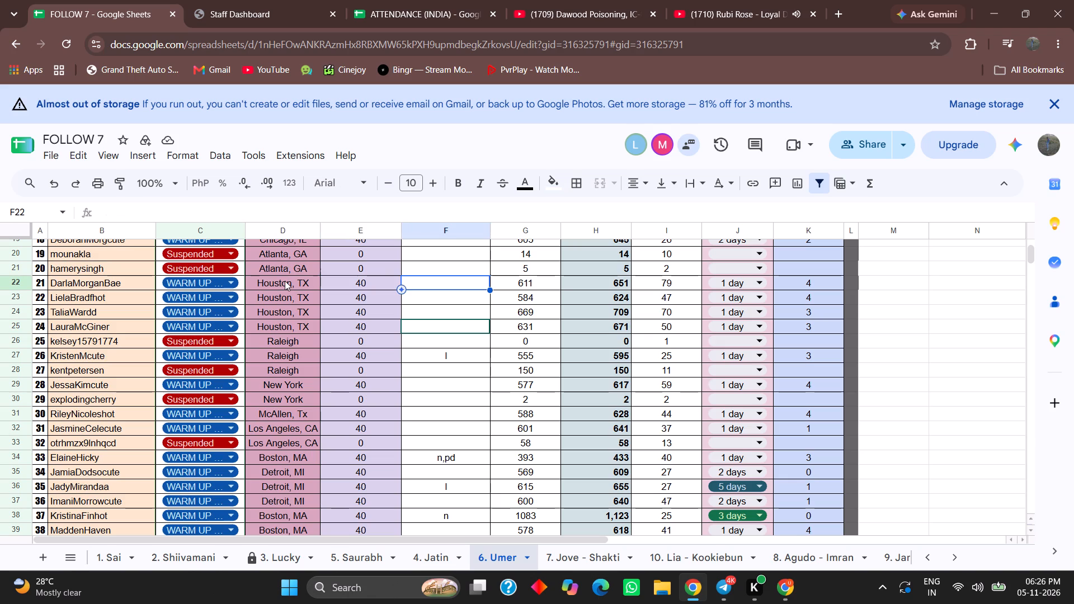
key(Right)
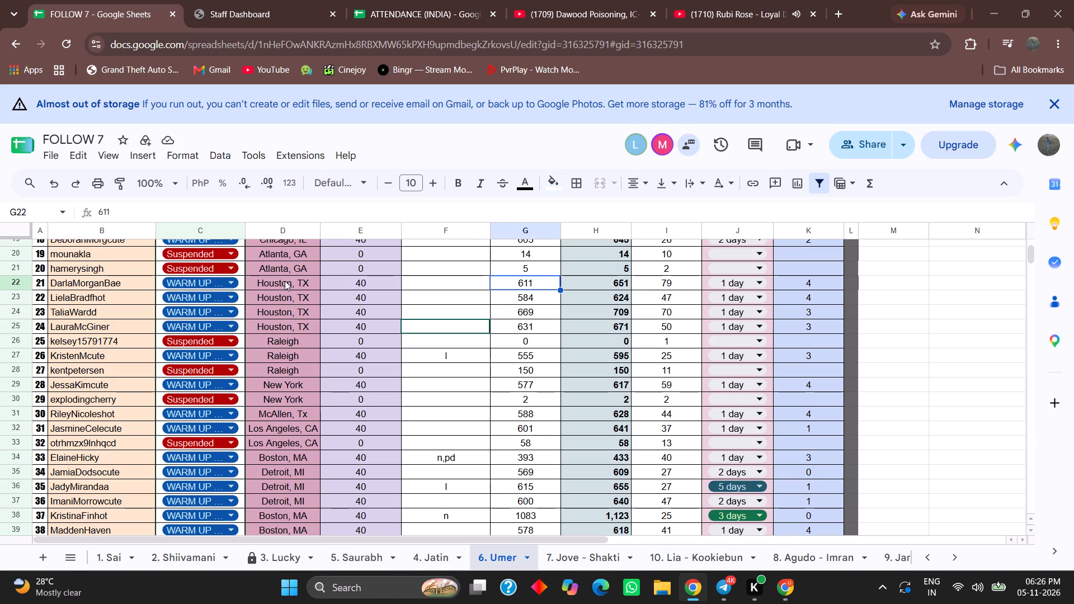
text(651)
key(Right)
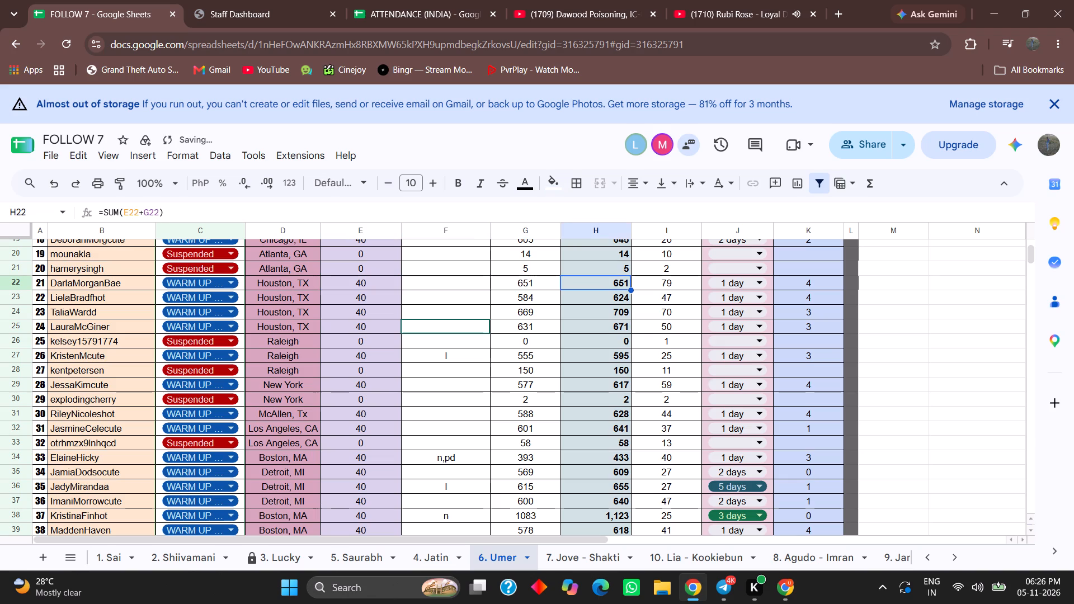
In row 22, set the twenty-first account's column I figure to 77 and its column J value to 2 days.
key(Right)
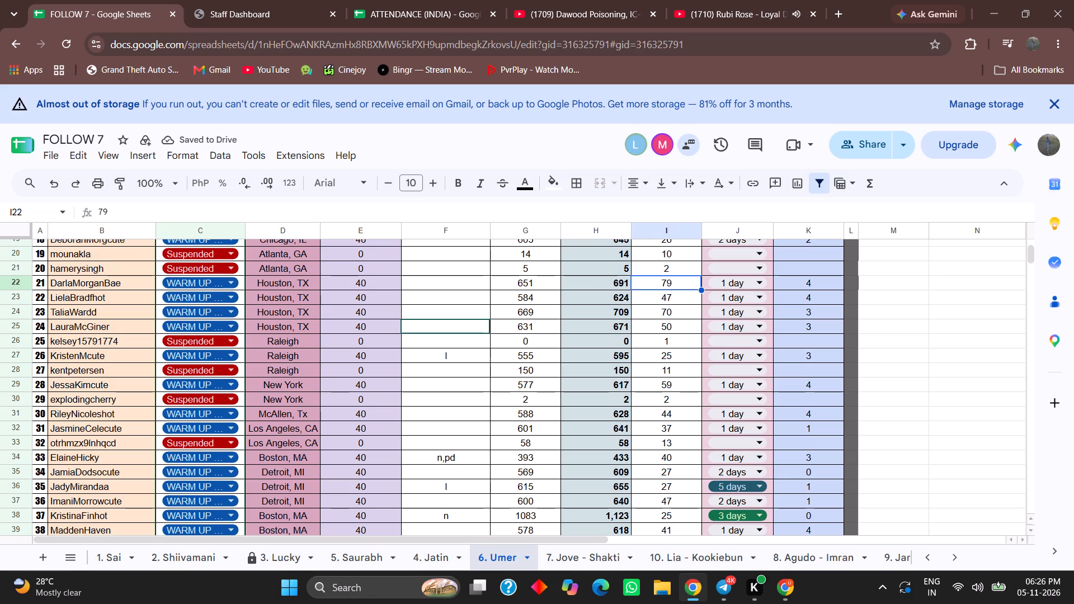
text(77)
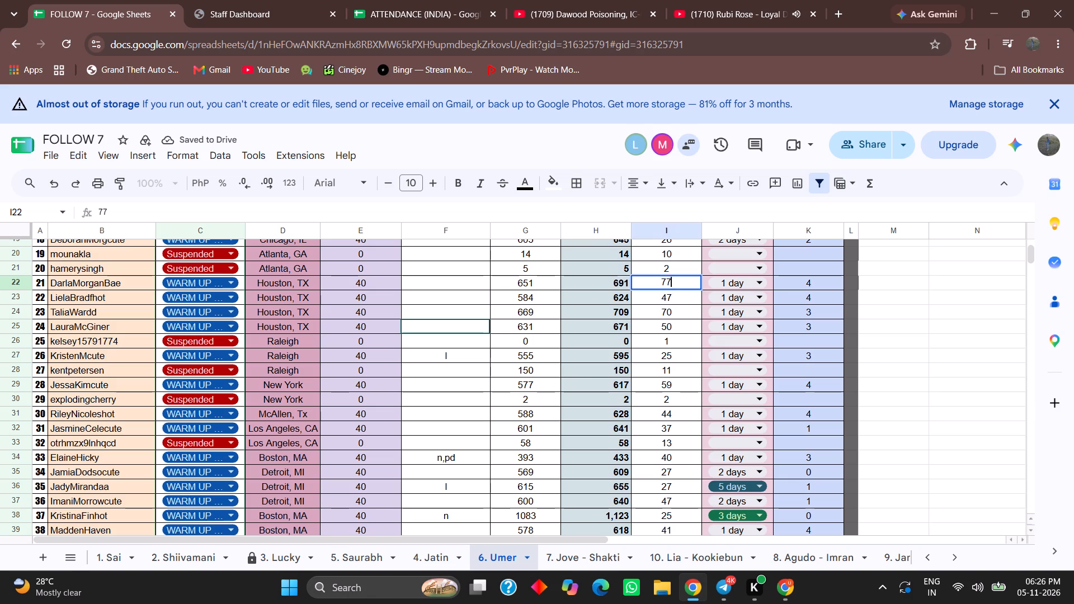
key(Right)
key(Right)
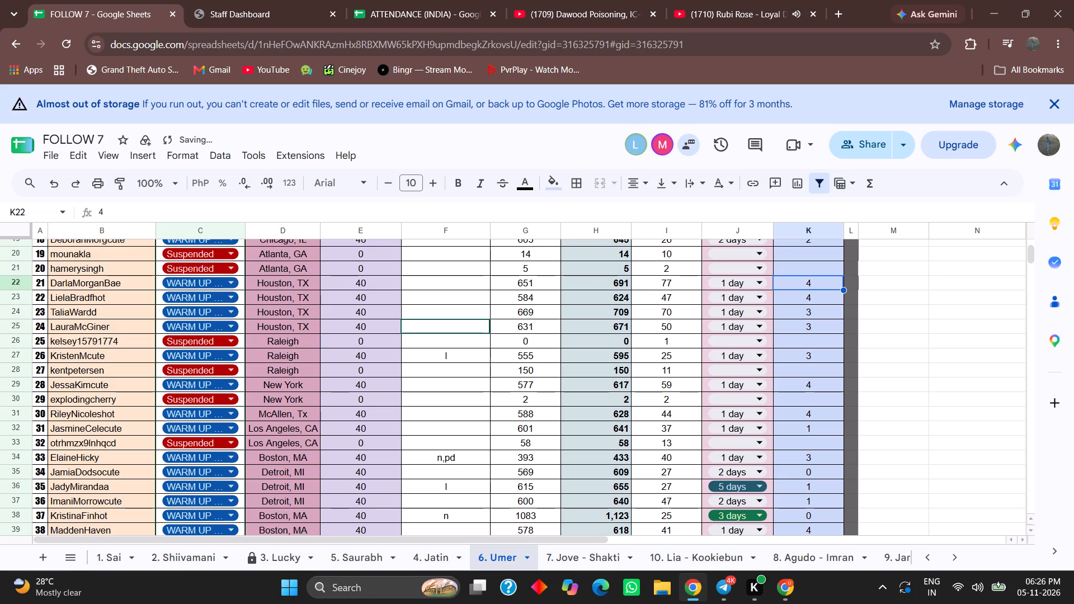
key(Left)
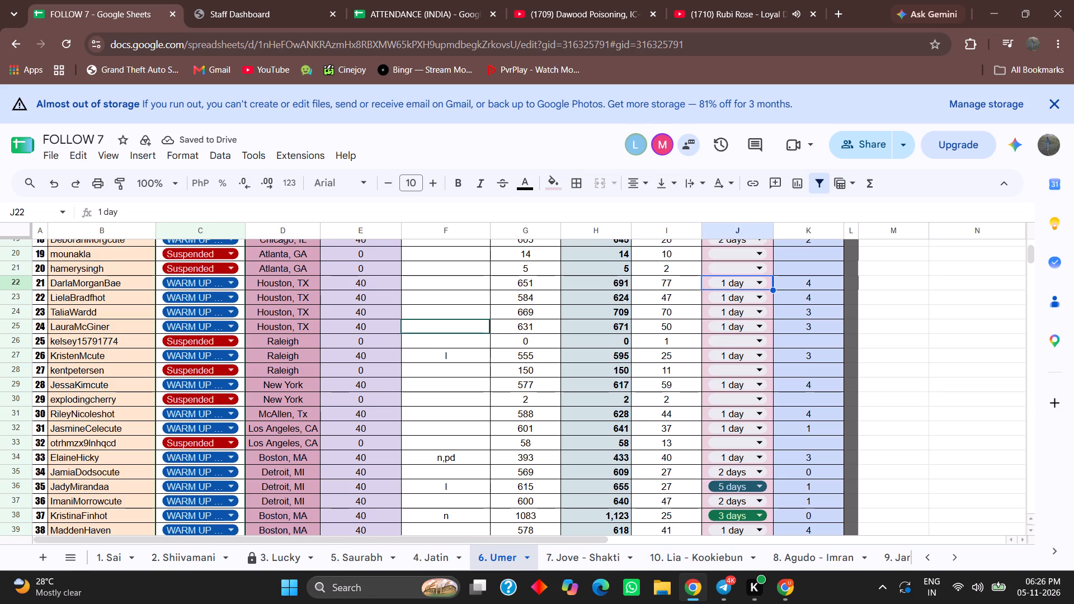
click(714, 287)
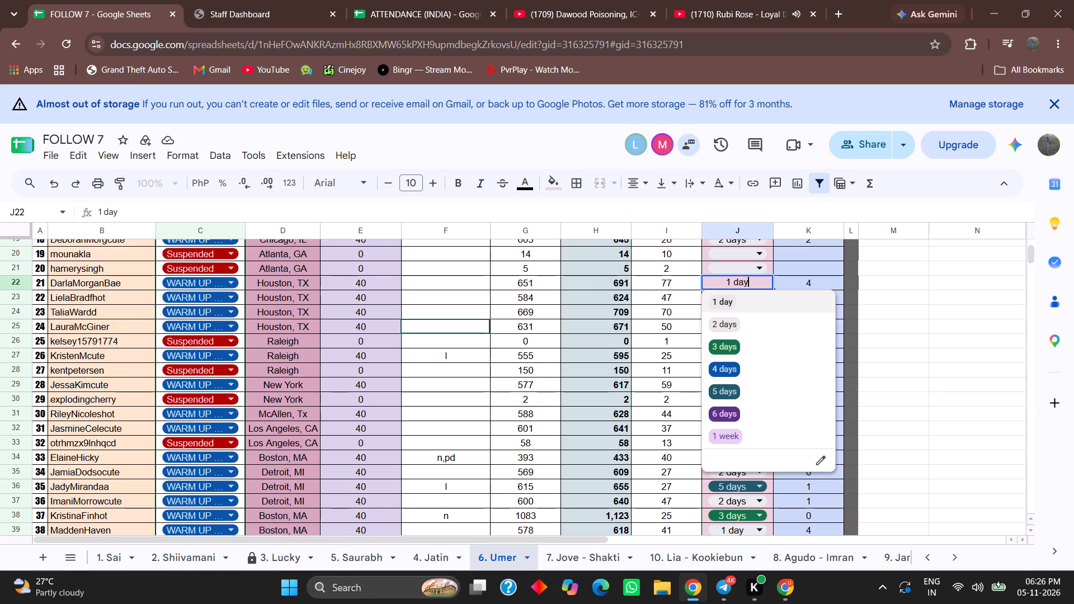
click(736, 327)
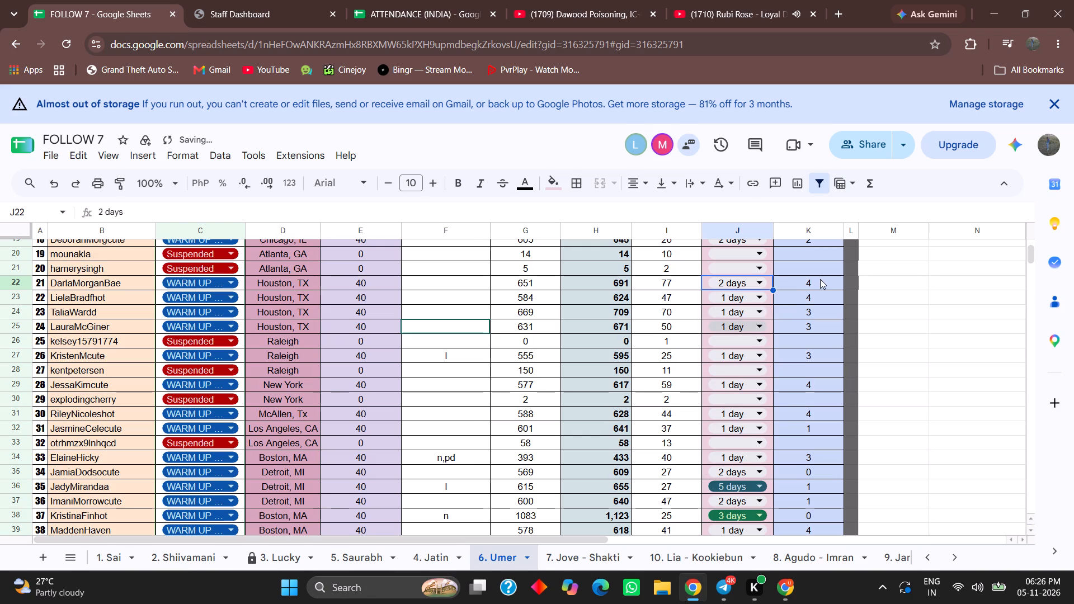
Set the twenty-first account's column K figure in row 22 to 2, and return to its VPN CITY cell.
click(820, 279)
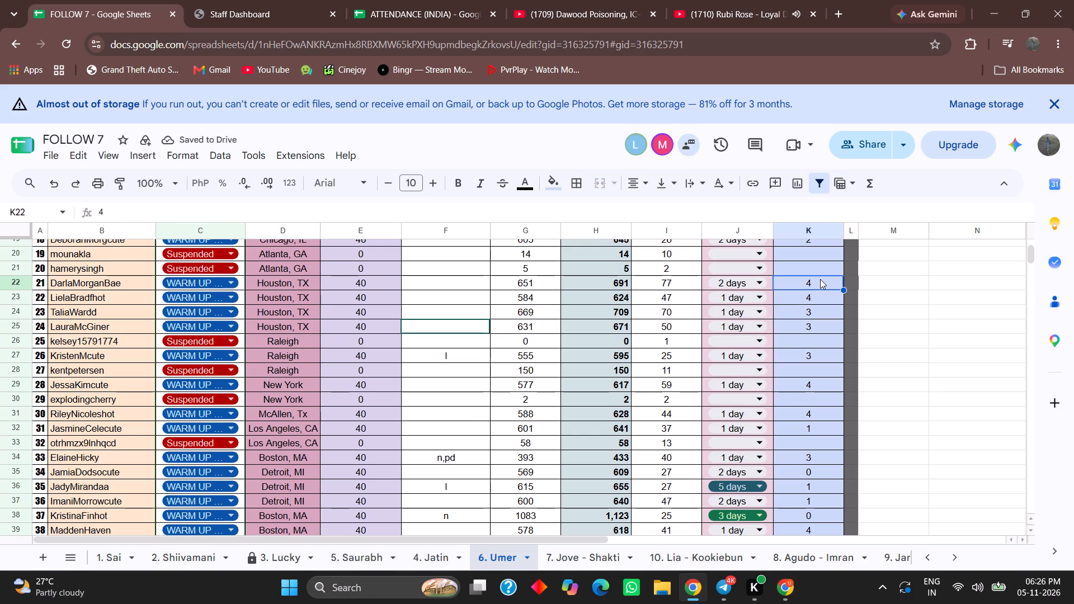
key(2)
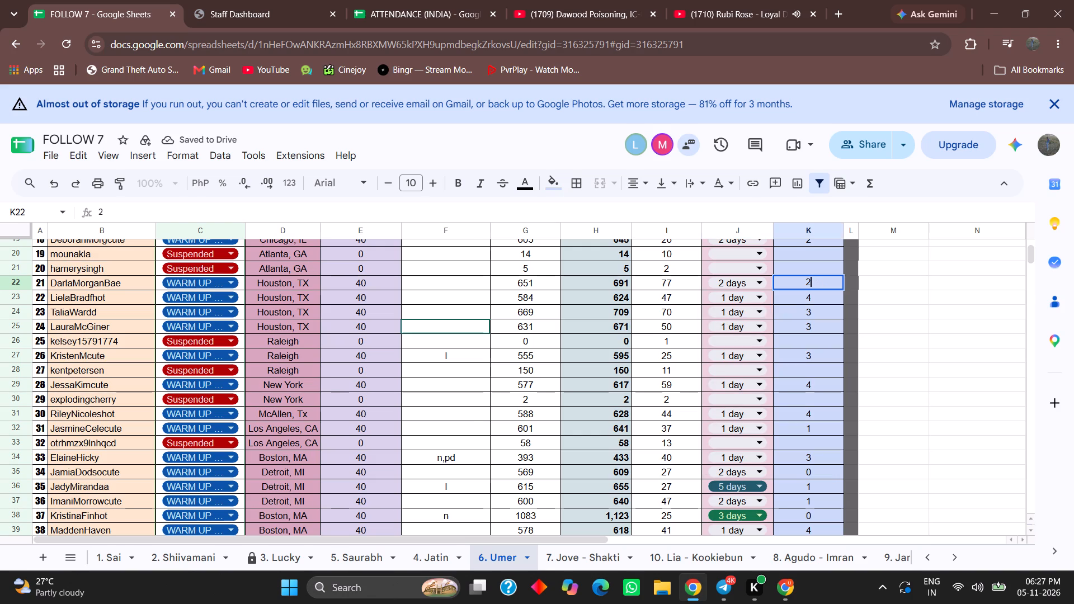
key(Left)
key(Left)
key(Left)
key(Left)
key(Left)
key(Left)
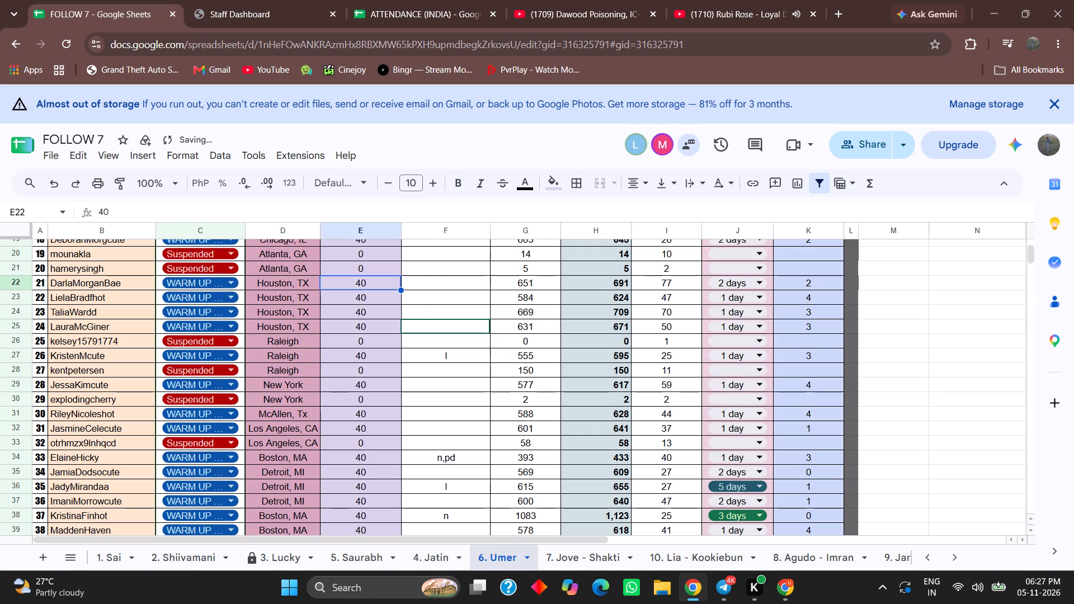
key(Left)
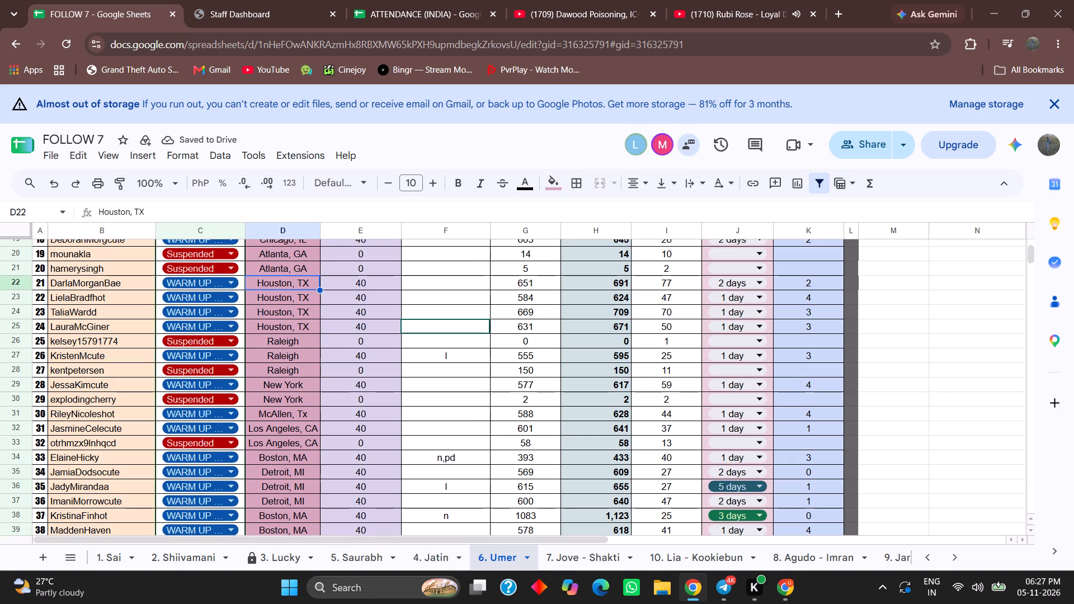
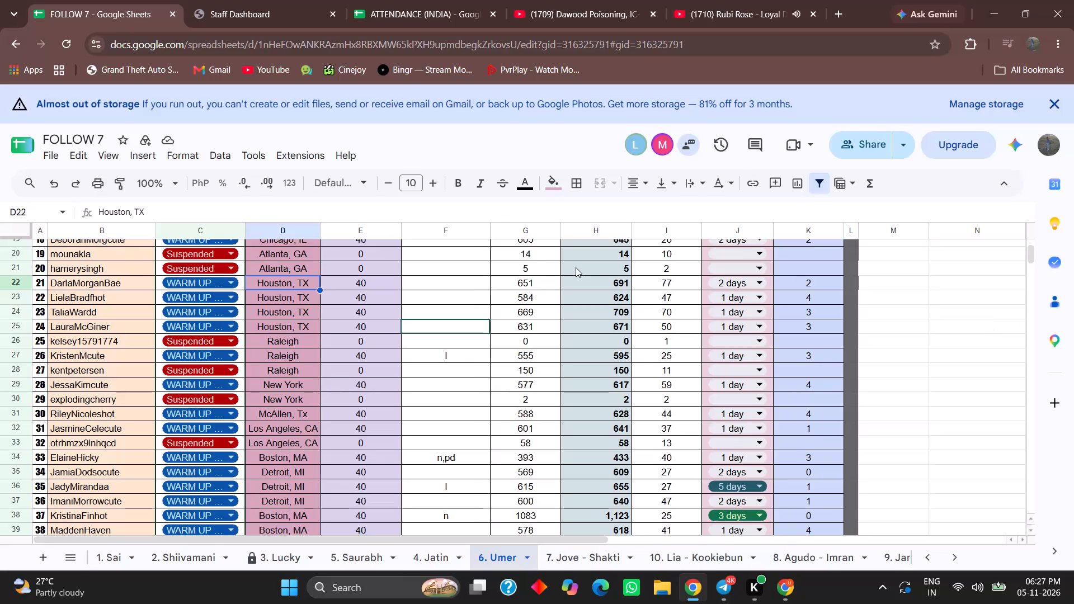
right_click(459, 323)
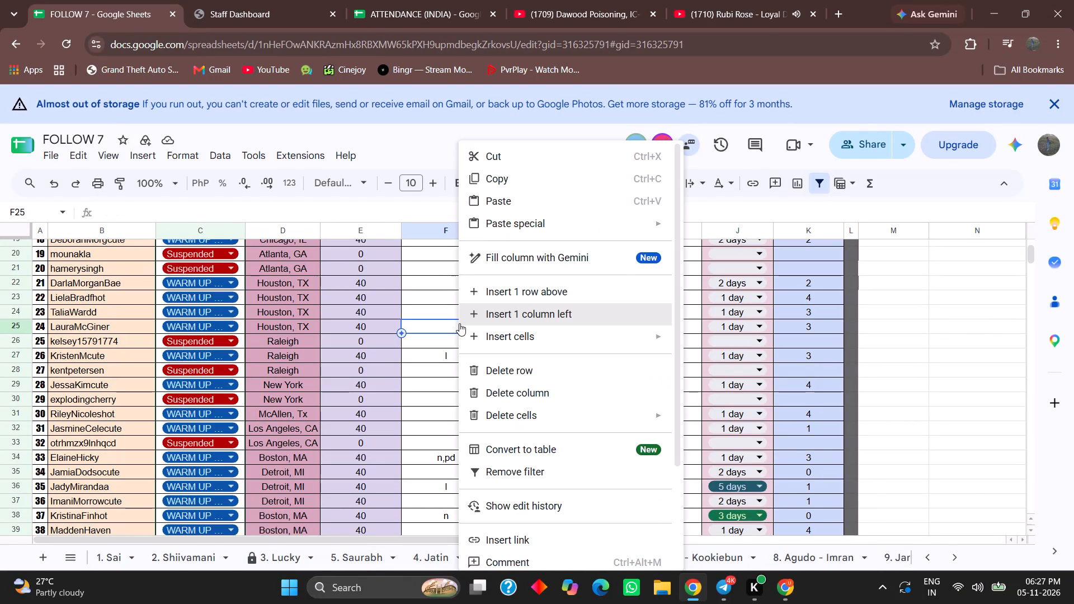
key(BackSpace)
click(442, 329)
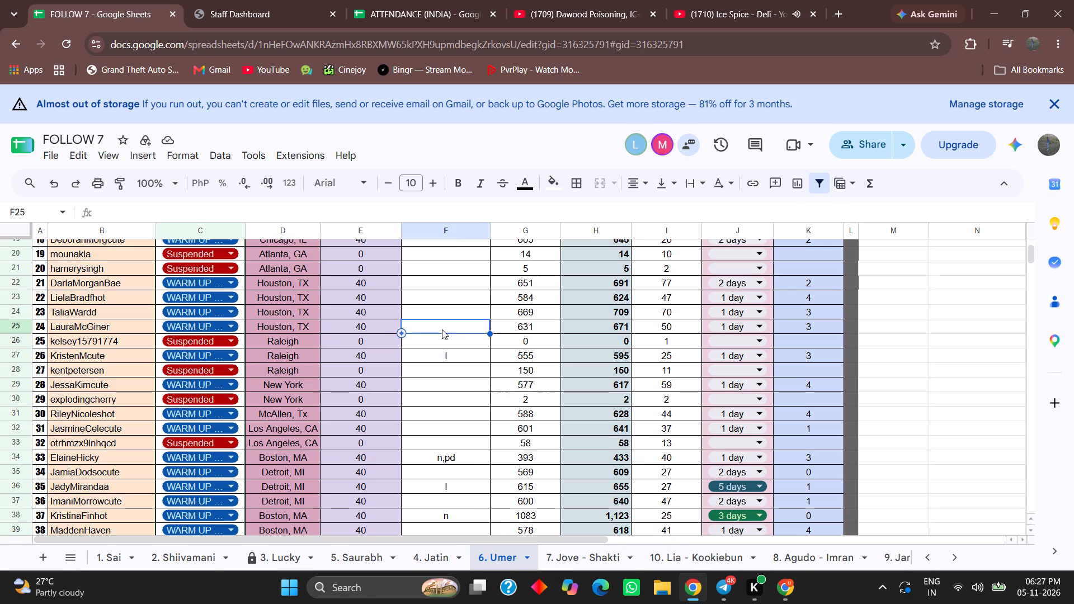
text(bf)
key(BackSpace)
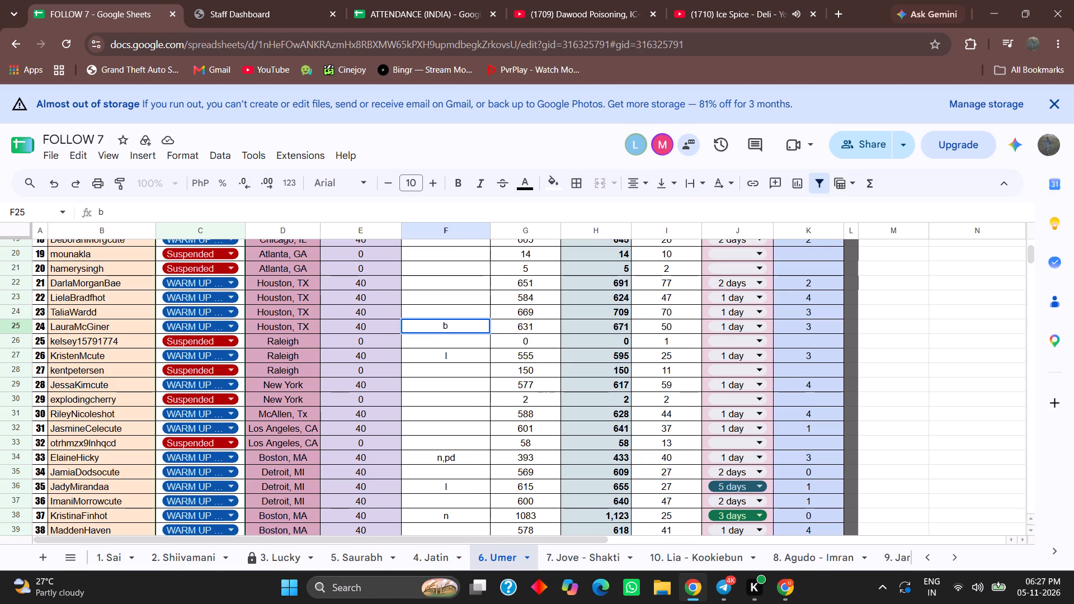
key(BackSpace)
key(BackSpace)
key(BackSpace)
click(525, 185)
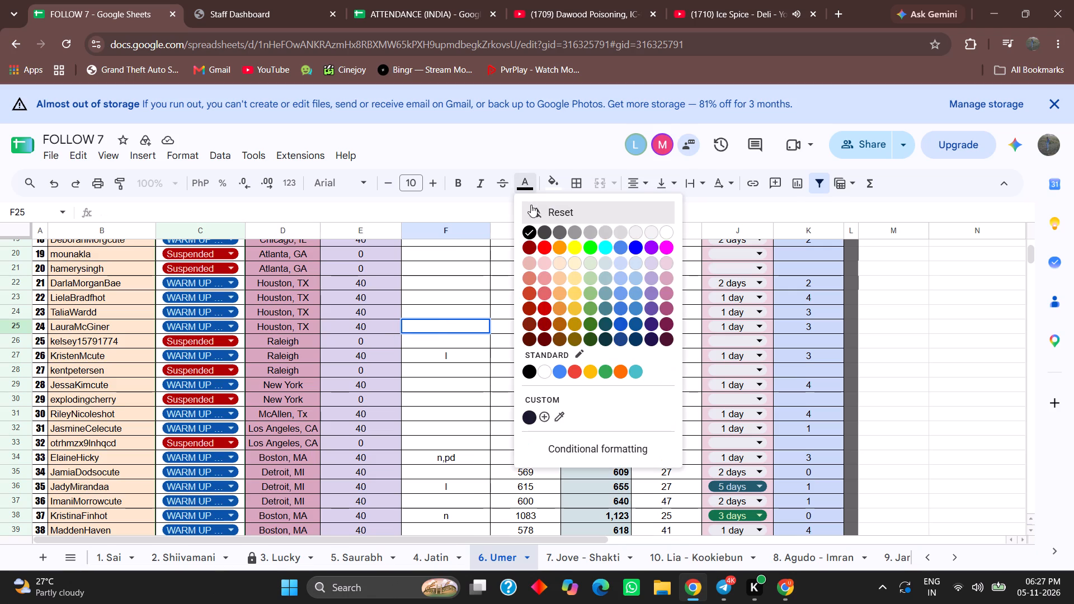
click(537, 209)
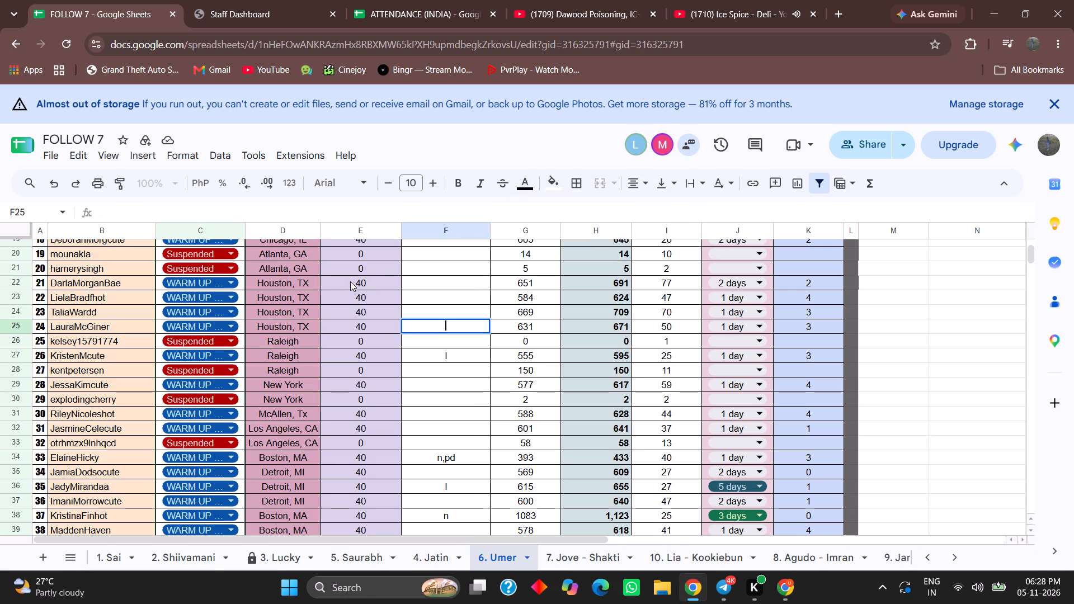
For the twenty-second account in row 23, set the Current No. FF in column G to 624.
click(286, 297)
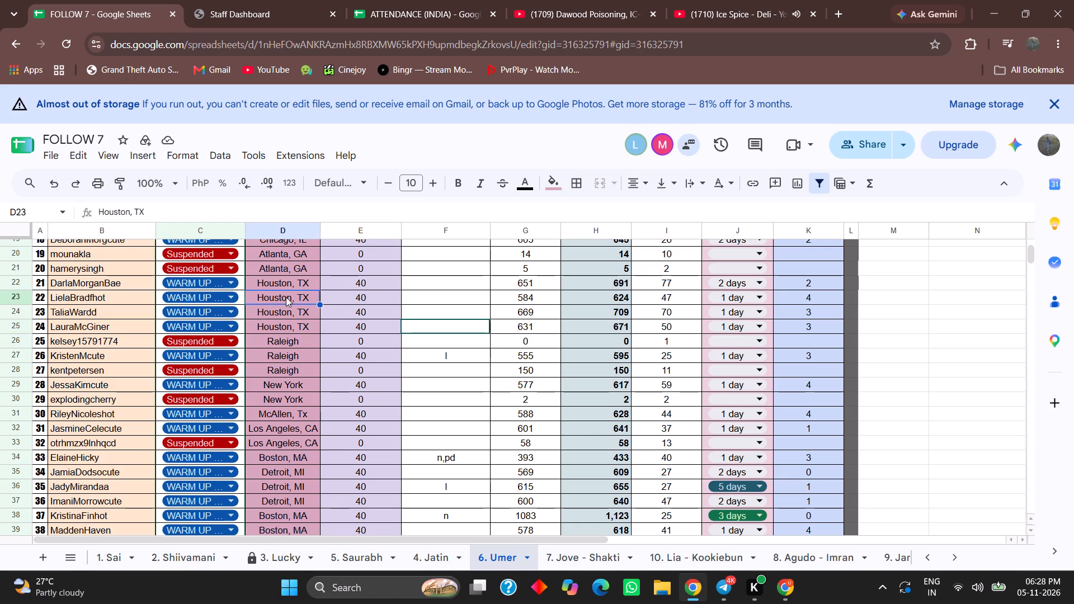
key(Right)
key(Right)
key(Right)
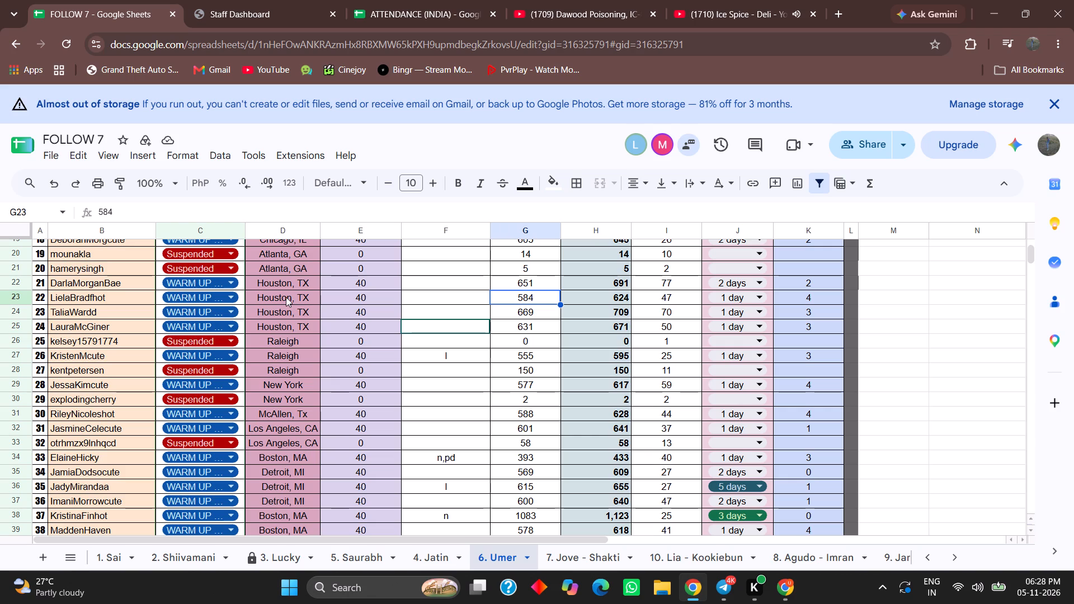
text(62)
key(4)
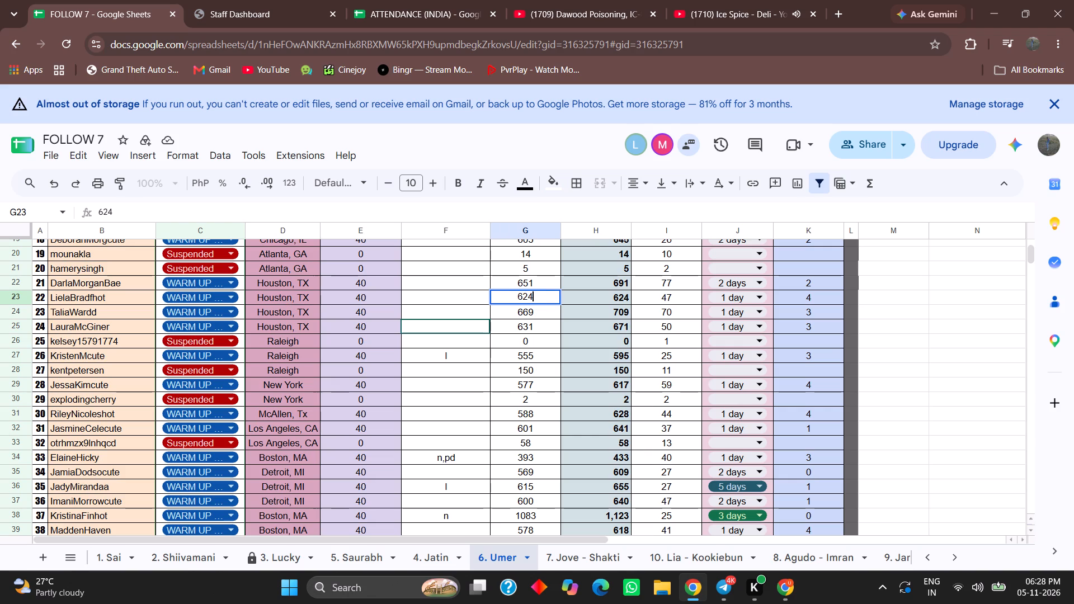
key(Right)
Set the twenty-second account's column I figure in row 23 to 51, and return to its VPN CITY cell.
key(Right)
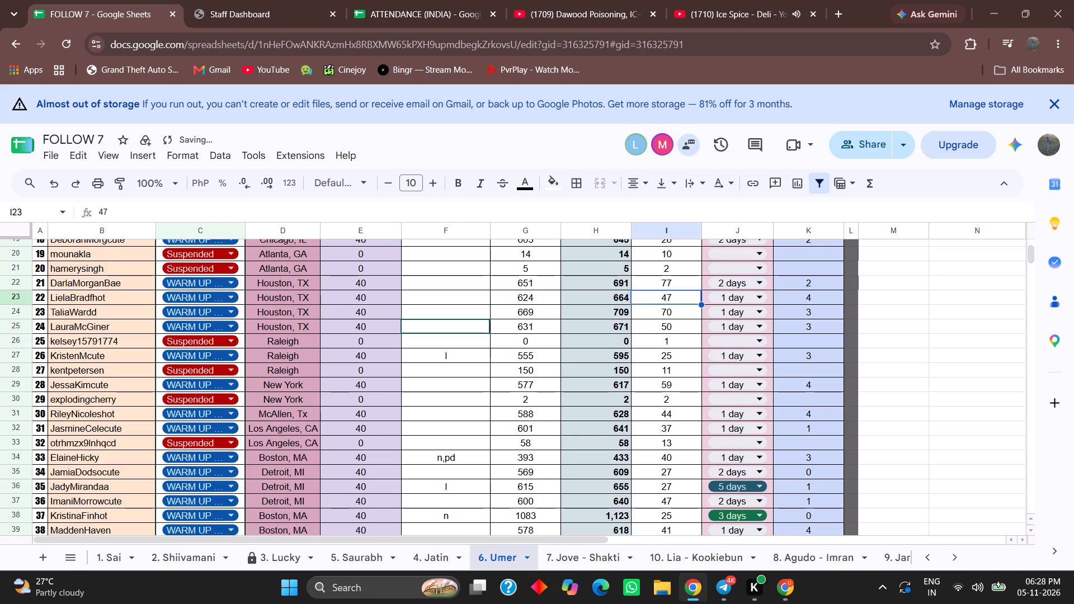
text(51)
key(Right)
key(Right)
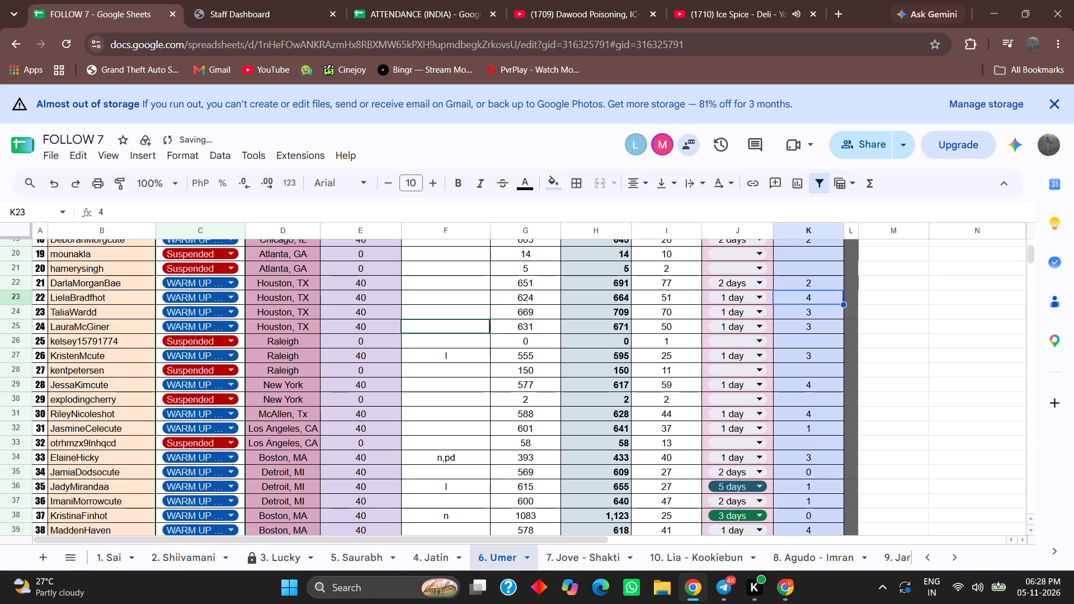
key(Left)
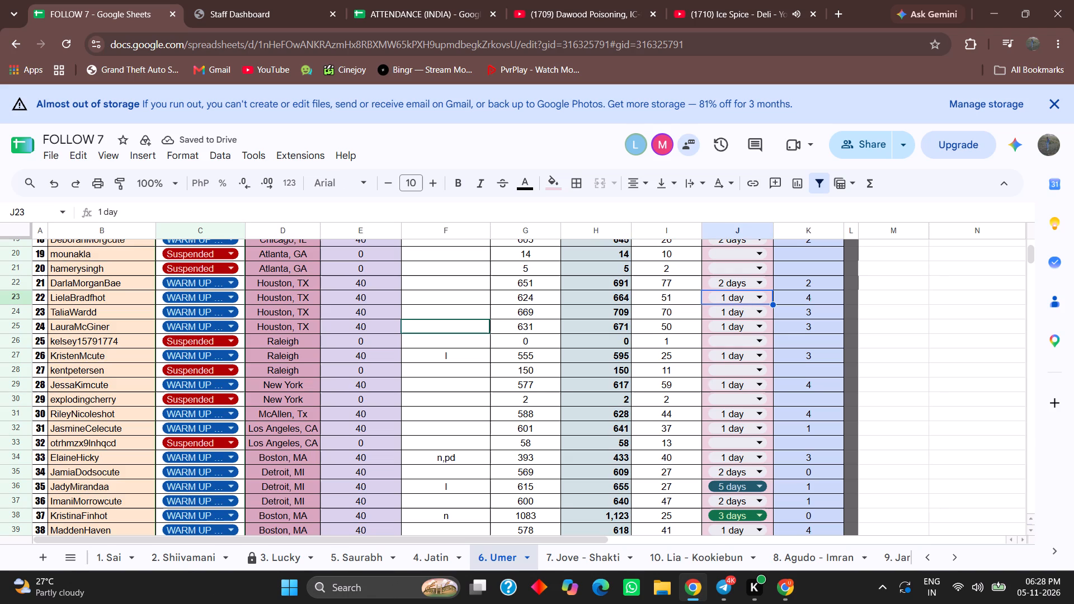
key(Left)
key(Left)
key(Left)
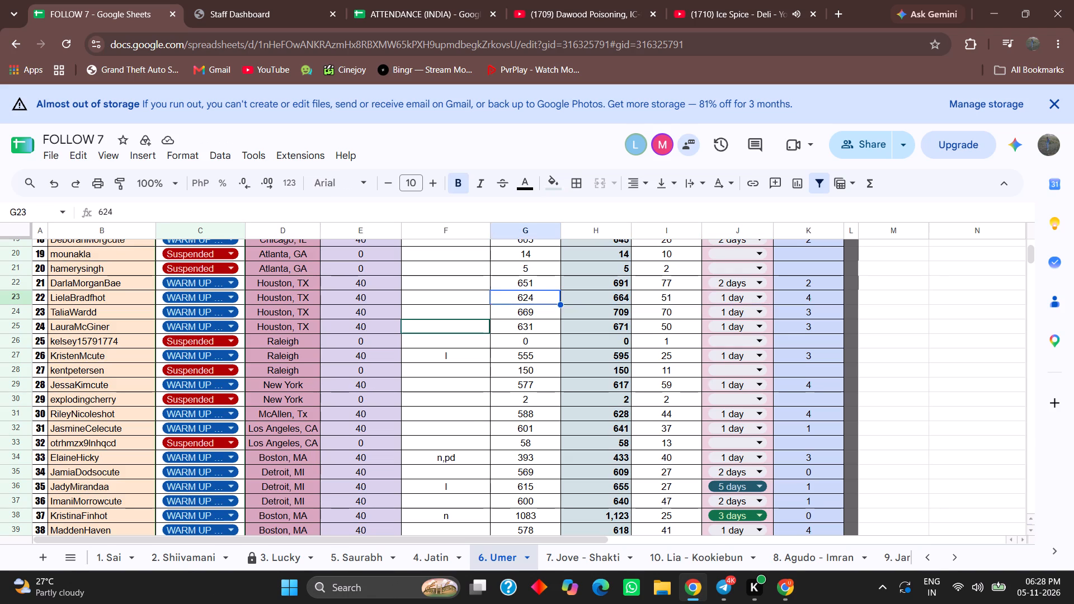
key(Left)
key(Left)
key(Left)
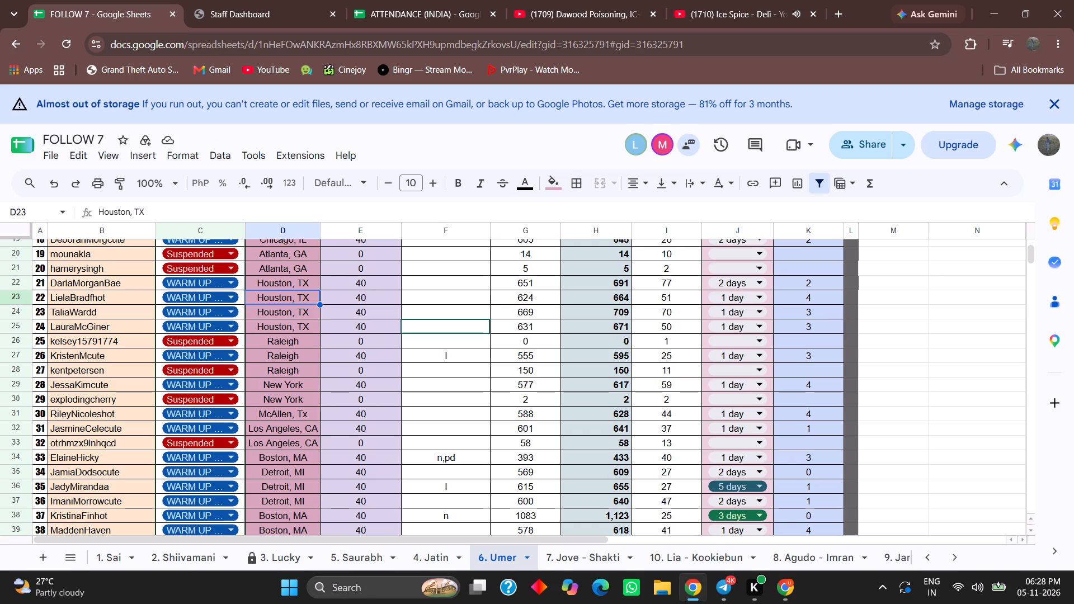
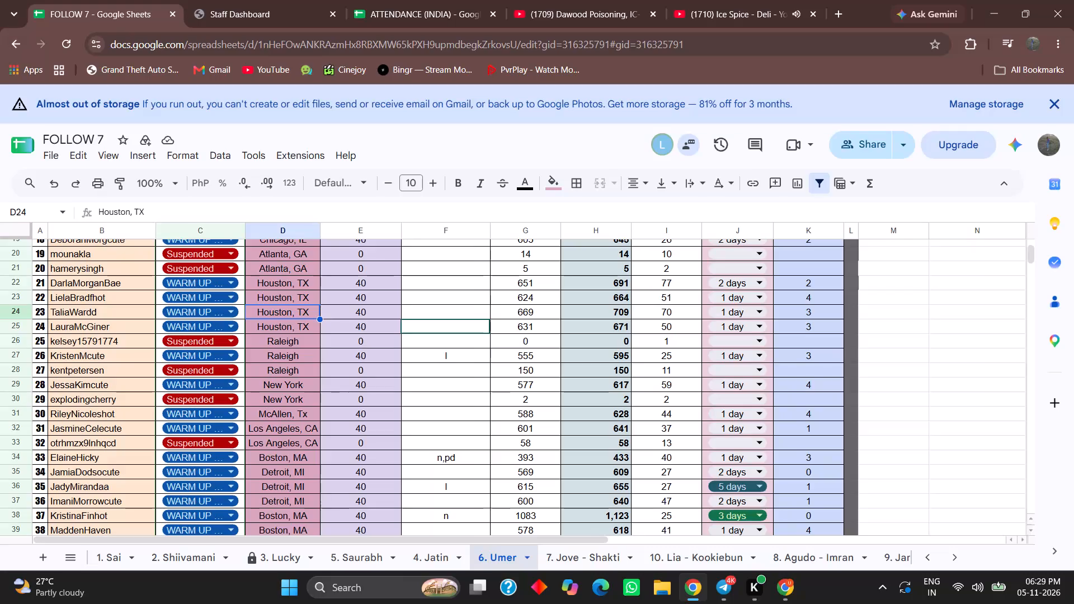
For the twenty-third account in row 24, set the Current No. FF in column G to 709.
key(Right)
key(Right)
key(Right)
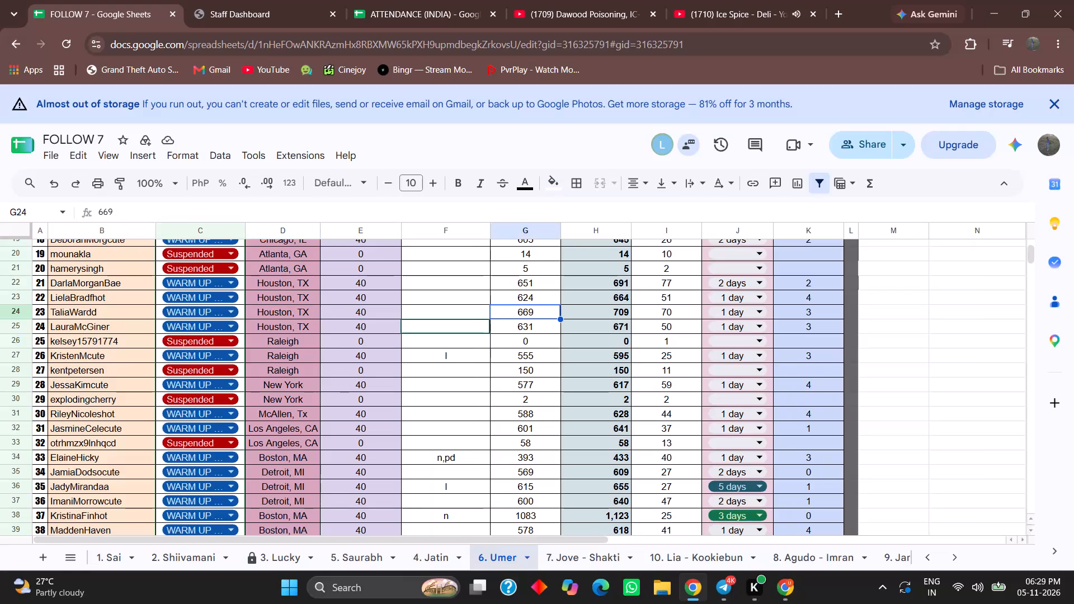
text(70)
key(9)
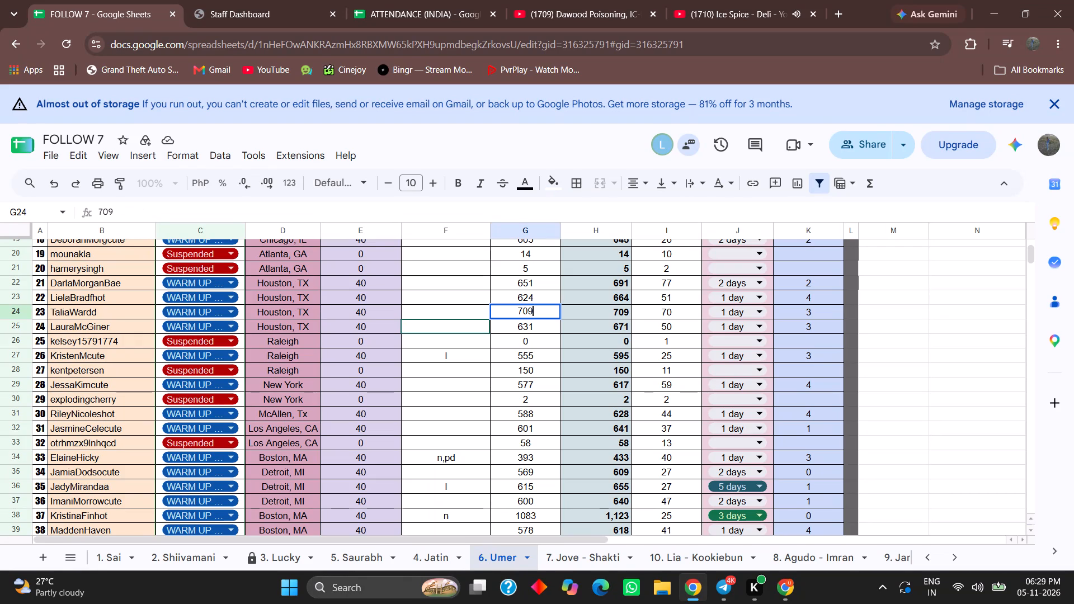
key(Right)
Set the twenty-third account's column I figure in row 24 to 72.
key(Right)
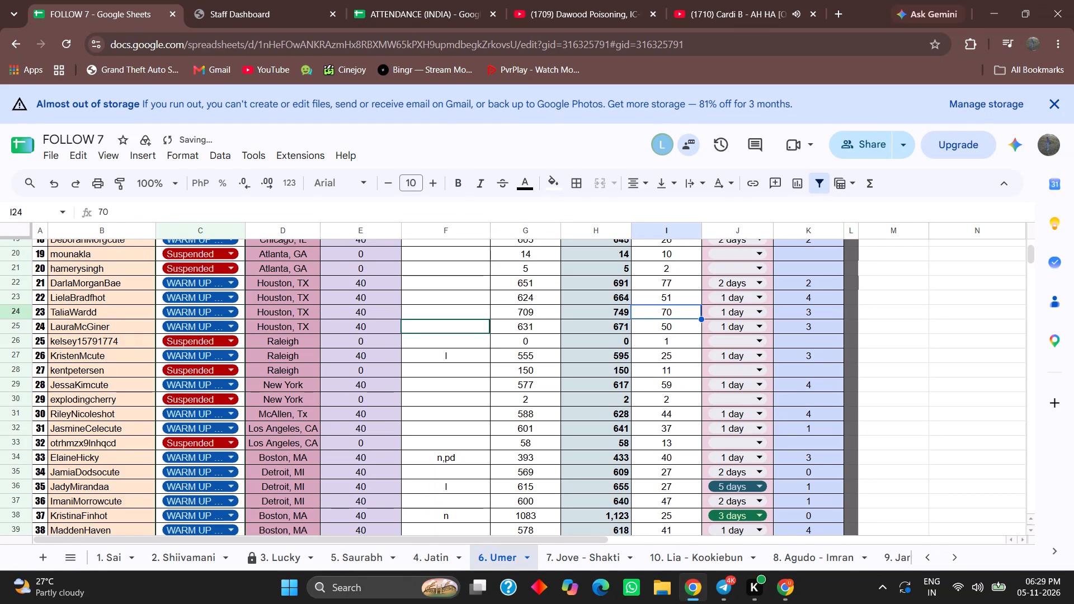
text(72)
key(Right)
Set the twenty-third account's column K figure in row 24 to 4, and return to its VPN CITY cell.
key(Right)
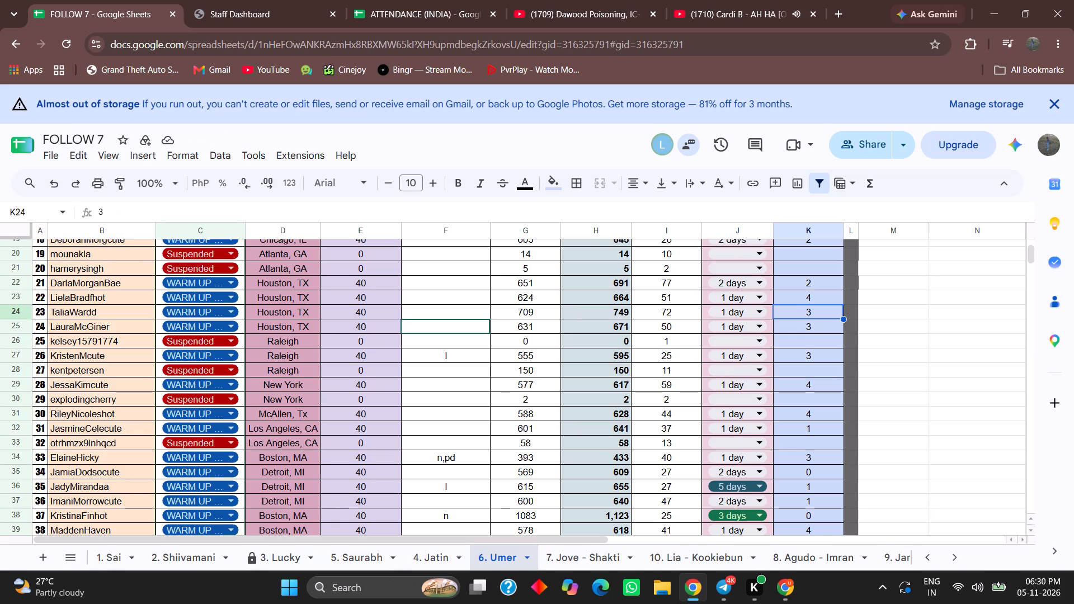
key(4)
key(Left)
key(Left)
key(Left)
key(Left)
key(Left)
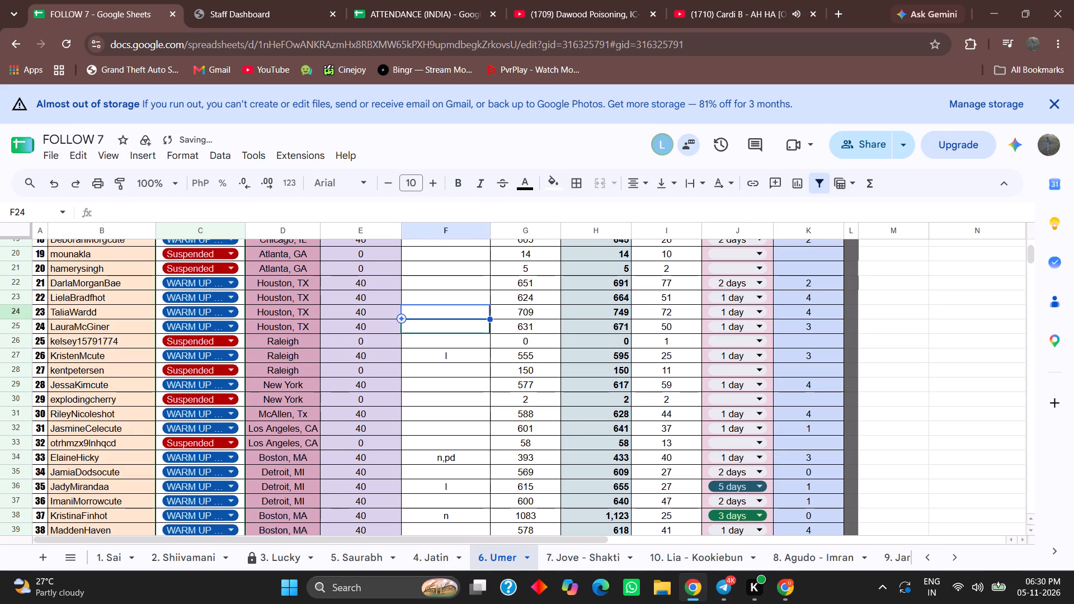
key(Left)
key(Left)
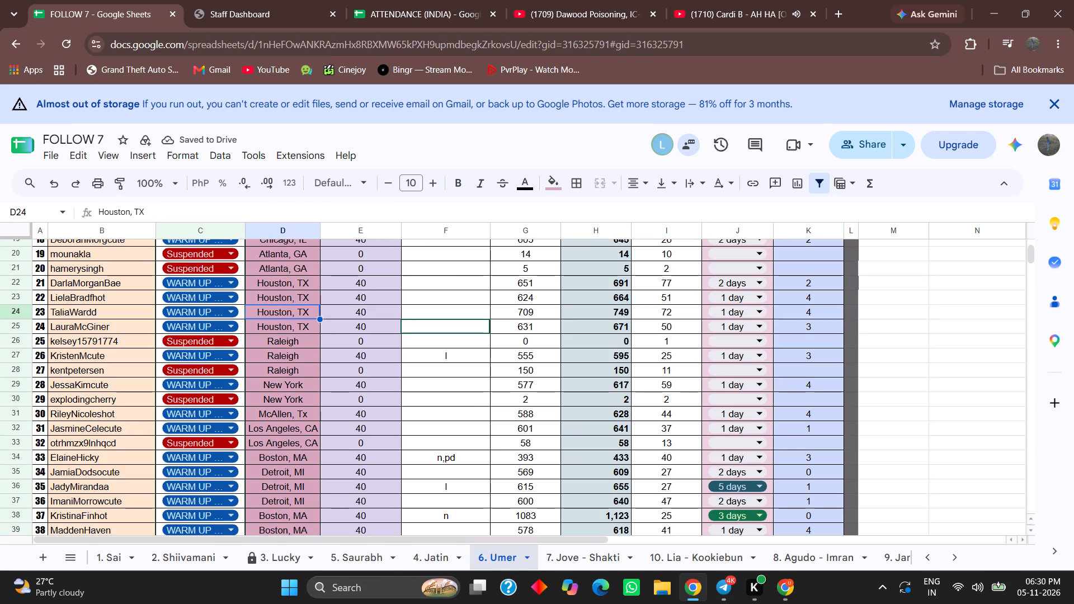
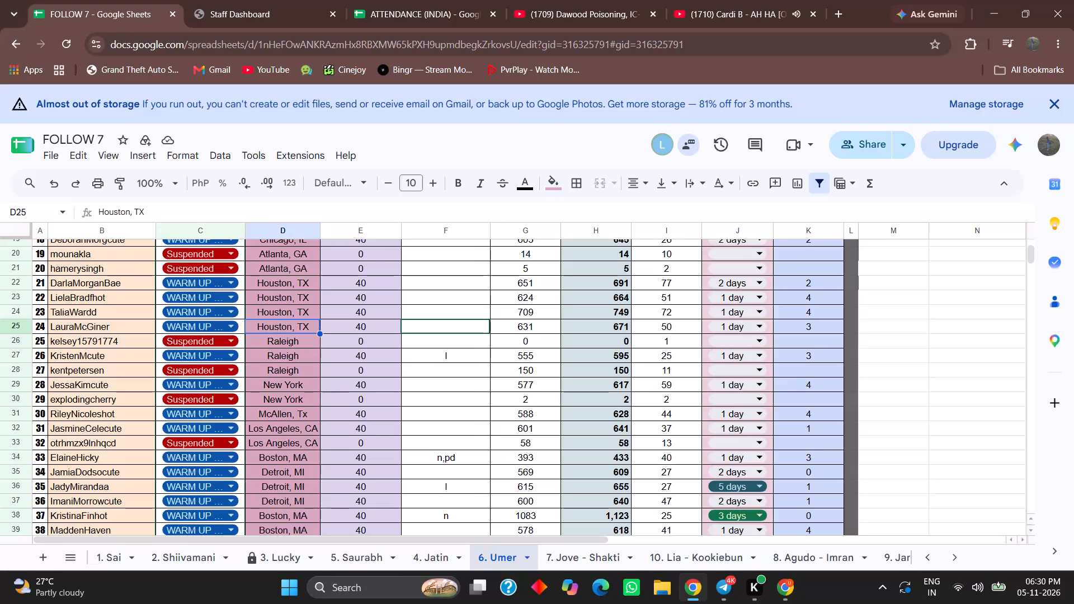
For the twenty-fourth account in row 25, set the Current No. FF in column G to 670 and the column I figure to 52.
key(Right)
key(Right)
key(Right)
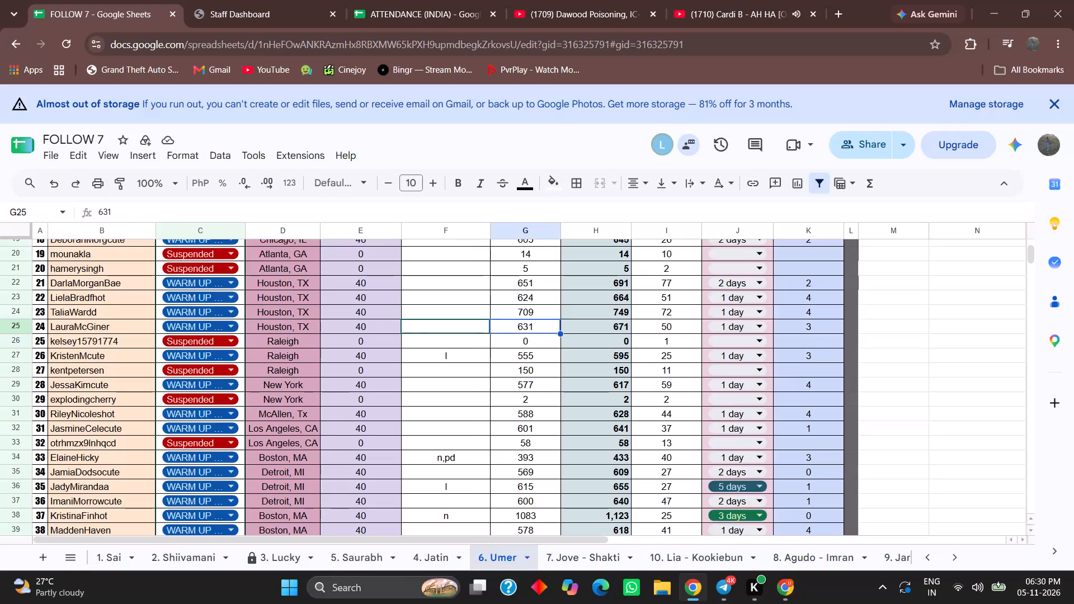
text(670)
key(Right)
key(Right)
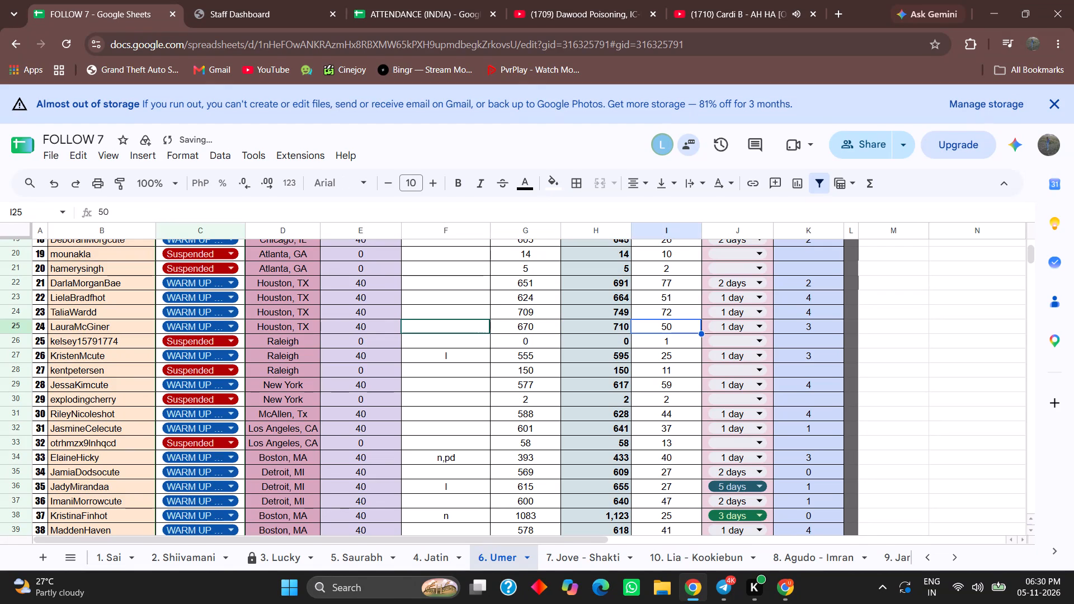
text(52)
key(Right)
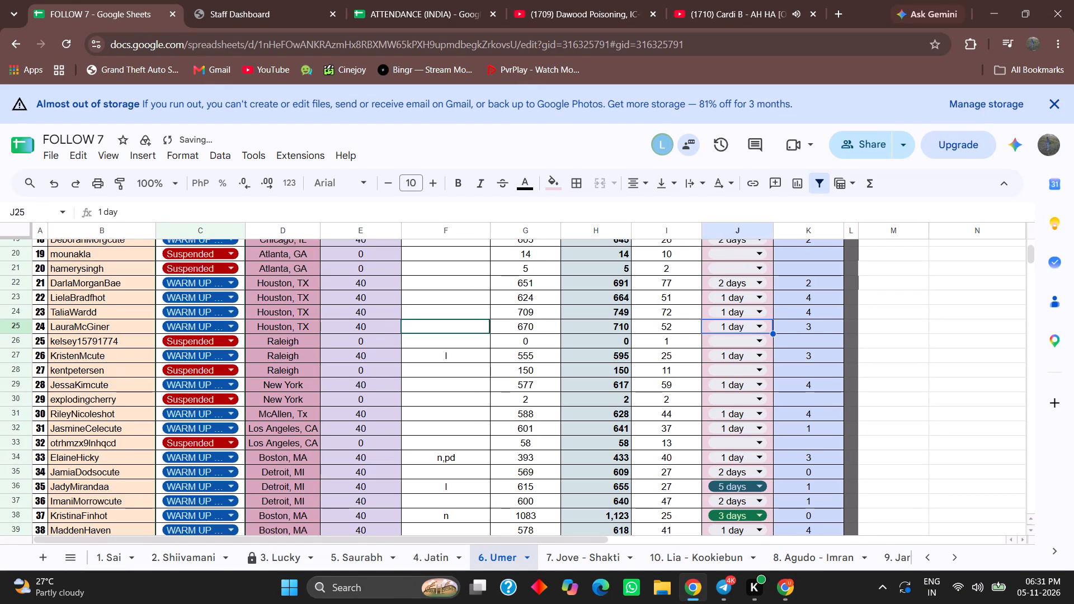
Set the twenty-fourth account's column K figure in row 25 to 2, and return to its VPN CITY cell.
key(Right)
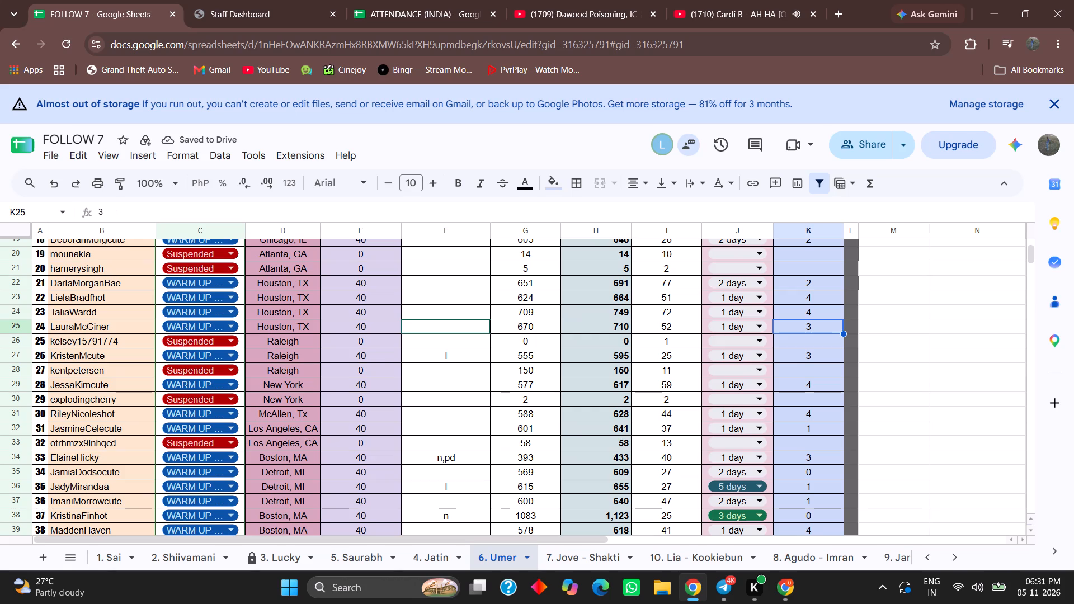
key(2)
key(Left)
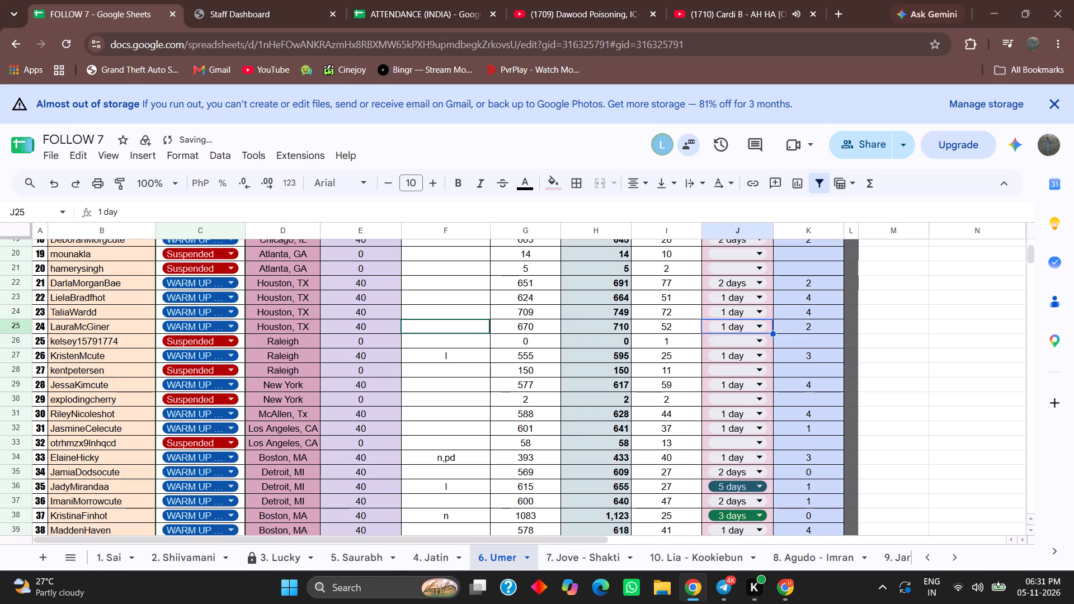
key(Left)
key(Left)
key(Left)
key(Left)
key(Left)
key(Left)
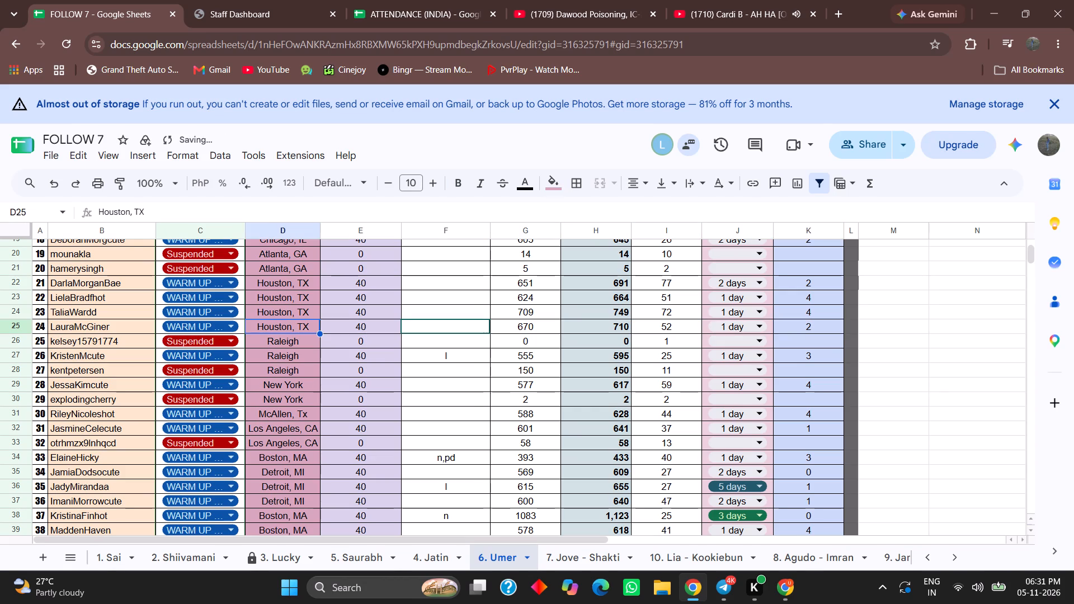
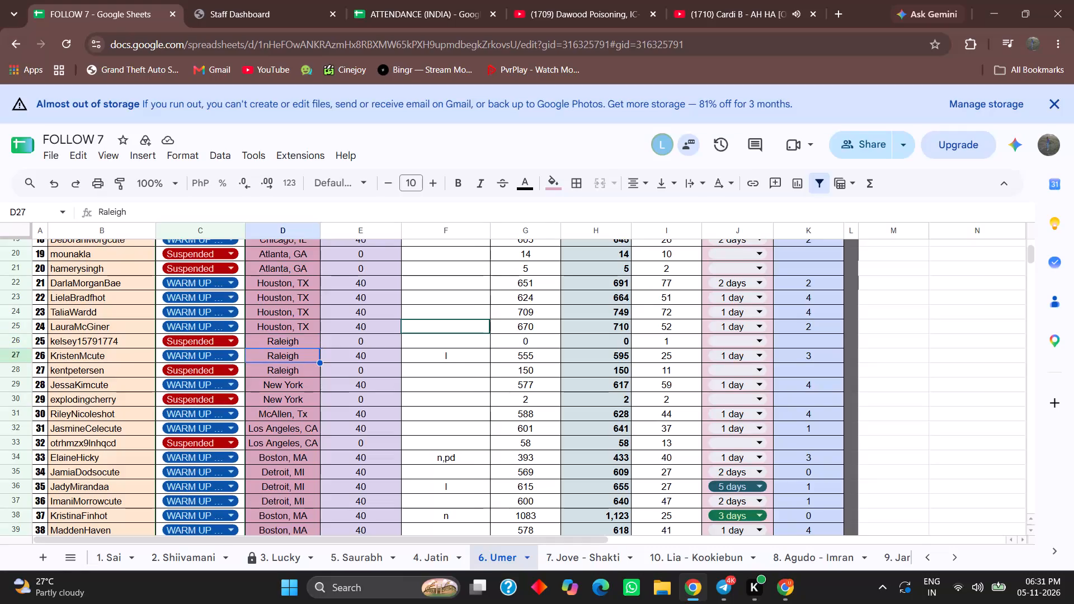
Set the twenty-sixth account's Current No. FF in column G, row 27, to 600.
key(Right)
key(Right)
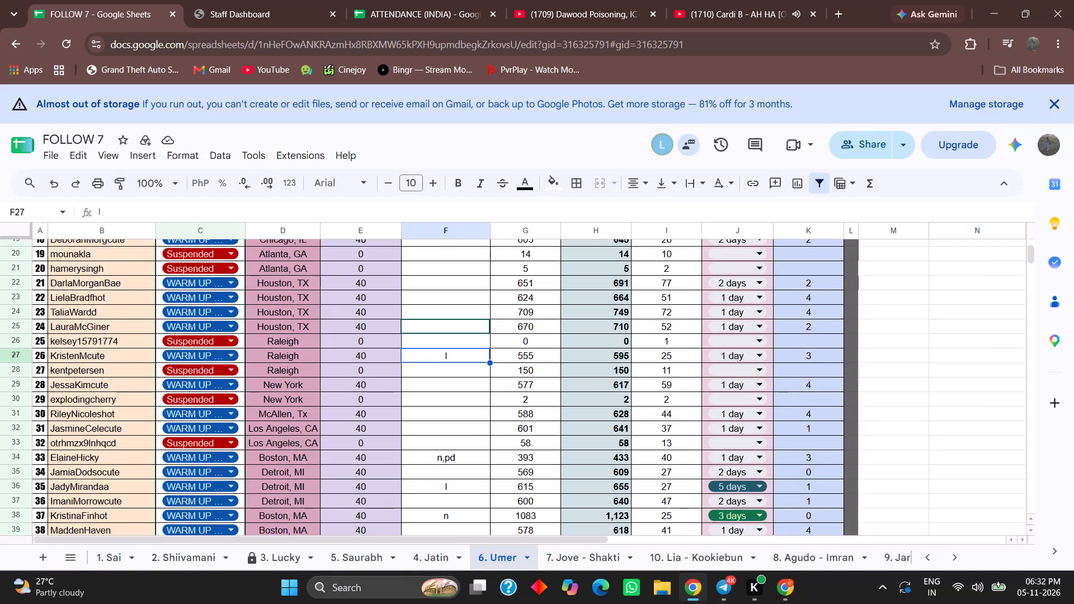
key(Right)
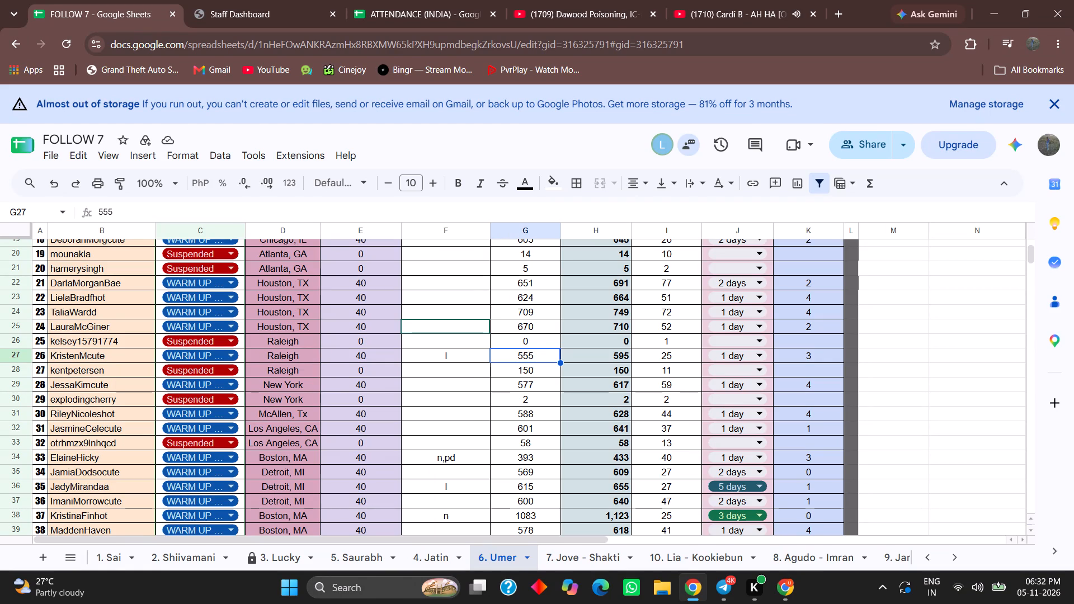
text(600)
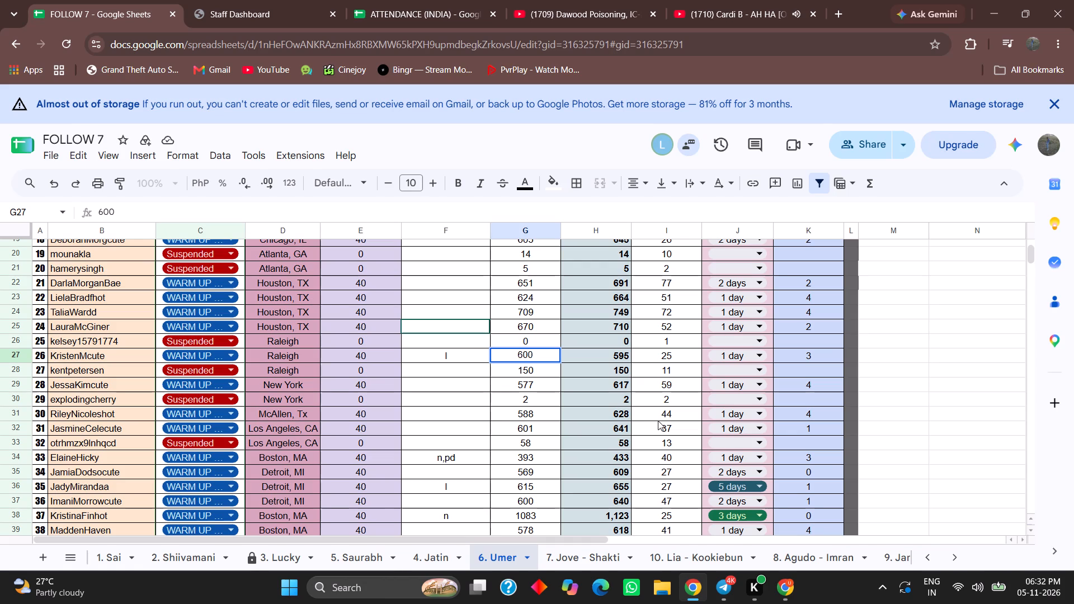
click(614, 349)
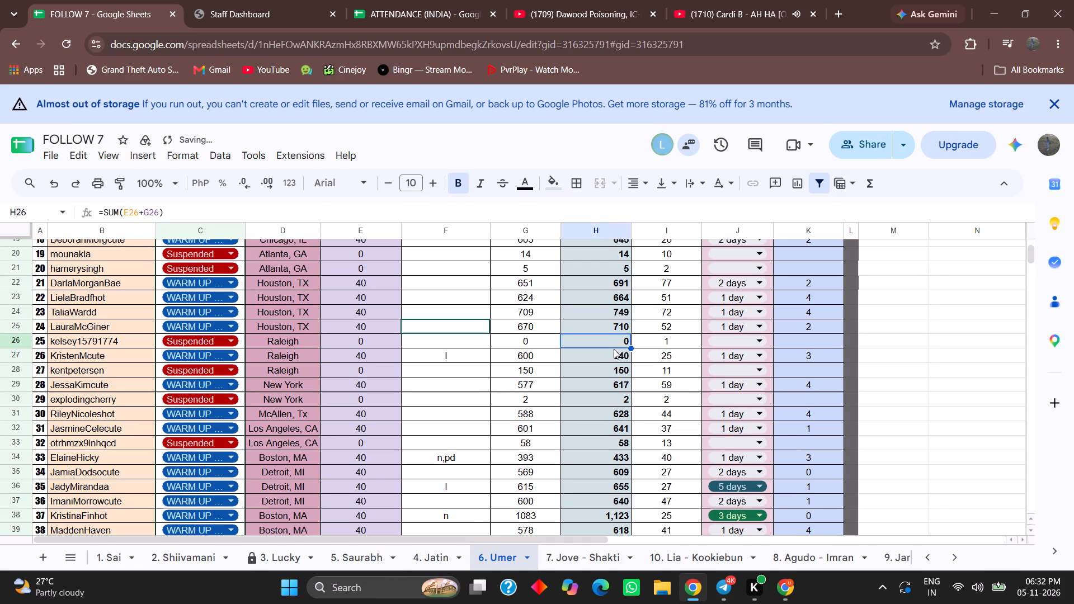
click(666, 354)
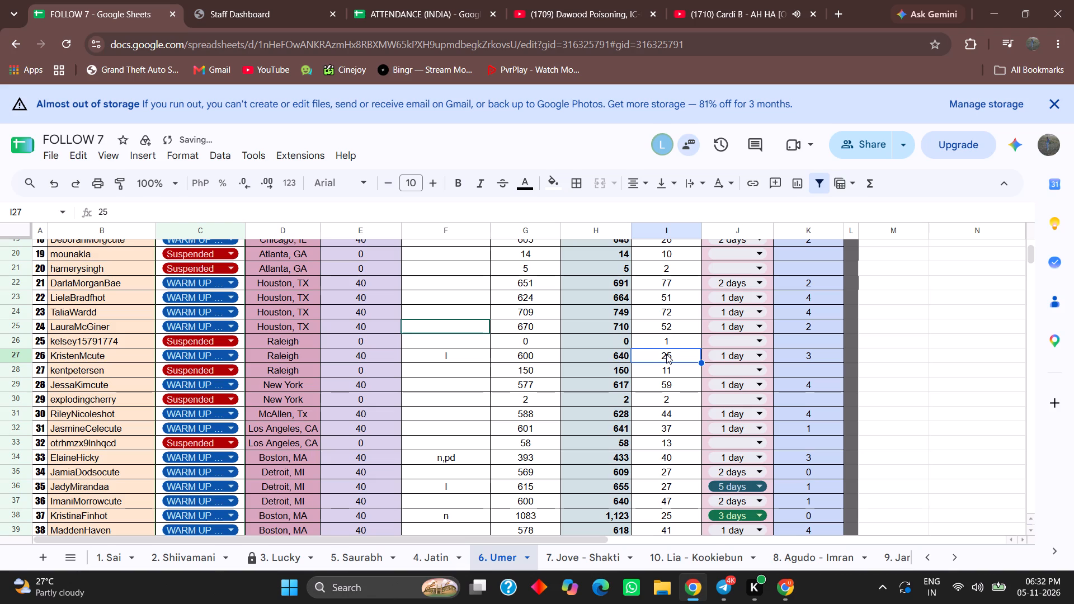
For the twenty-sixth account in row 27, set the column G Current No. FF to 595 and the column J duration to 2 days.
click(532, 357)
text(595)
key(Right)
key(Right)
key(Right)
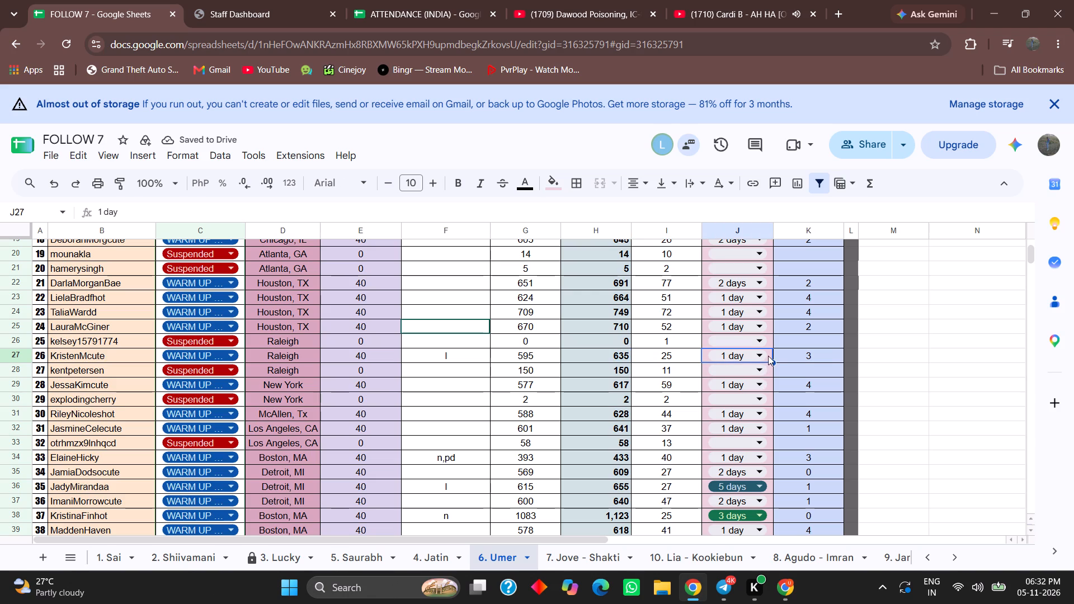
click(758, 356)
click(755, 394)
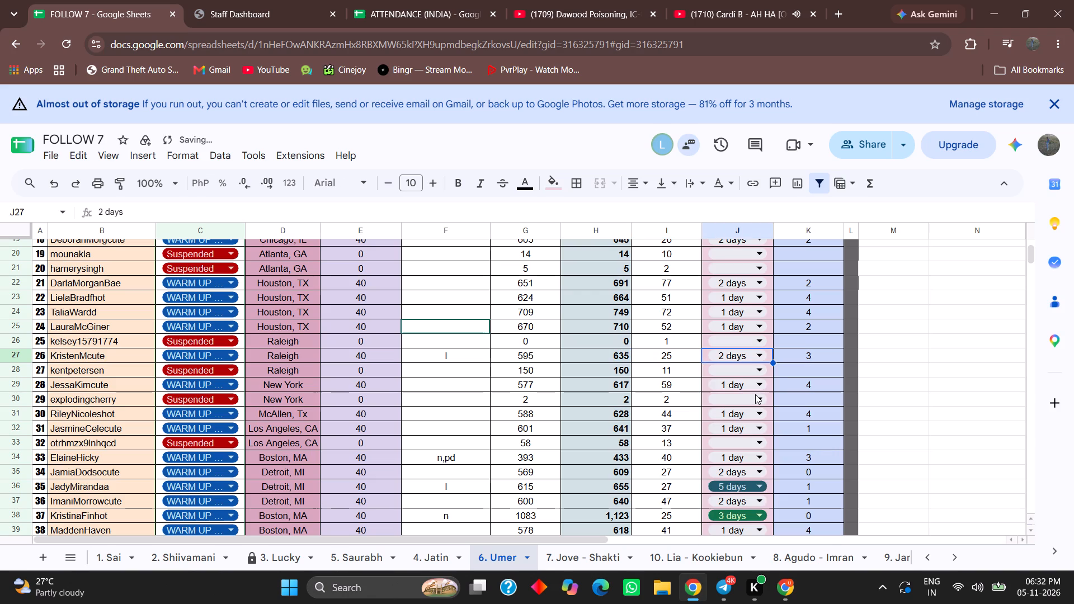
Set the twenty-sixth account's column K figure in row 27 to 0, and return to its VPN CITY cell.
click(799, 359)
key(0)
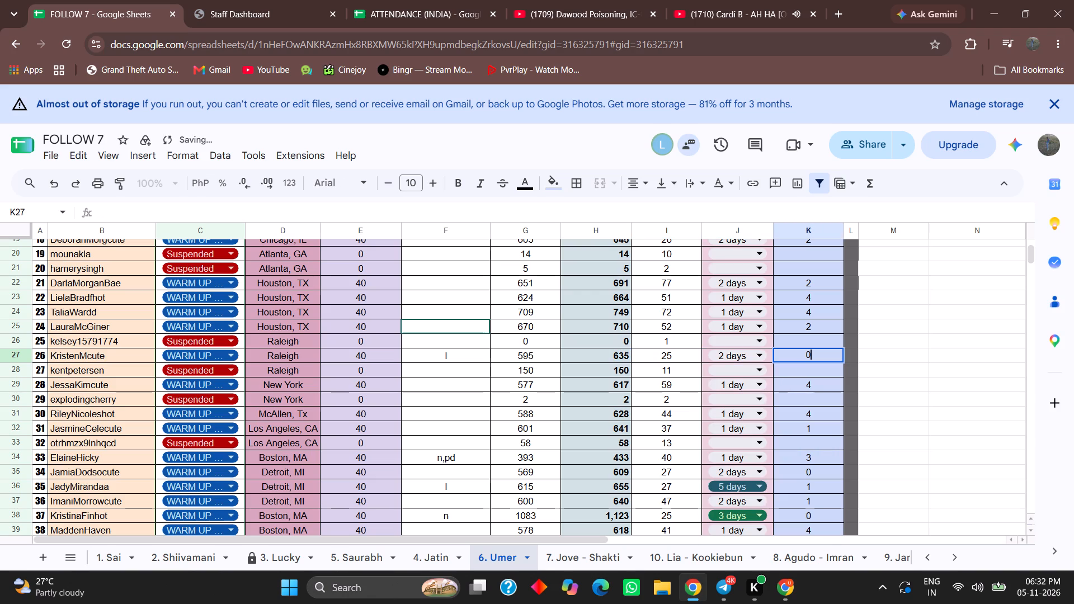
key(Left)
key(Left)
key(Left)
key(Left)
key(Left)
key(Left)
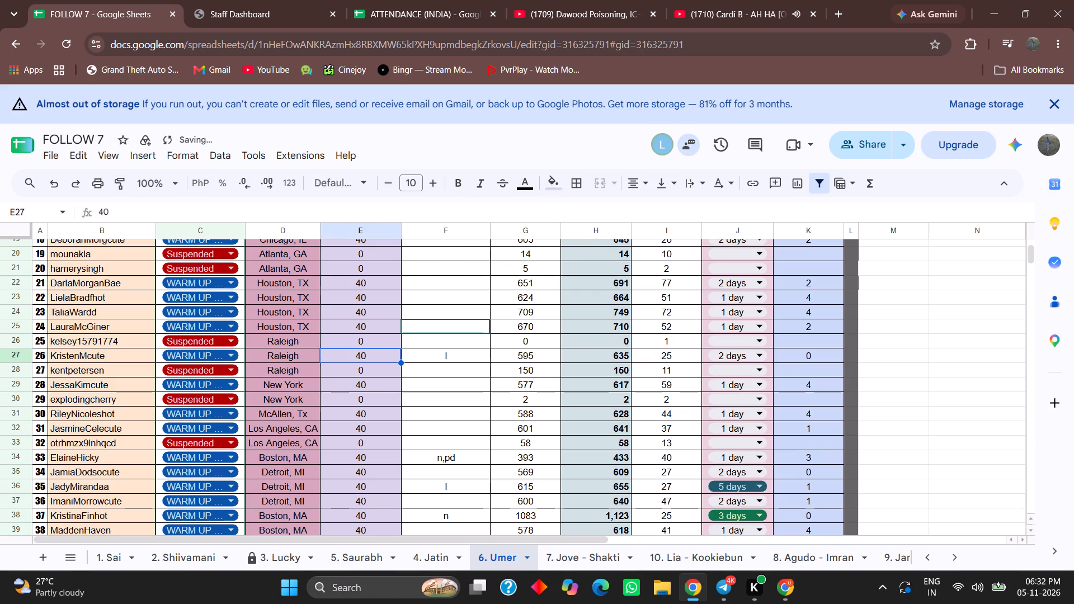
key(Left)
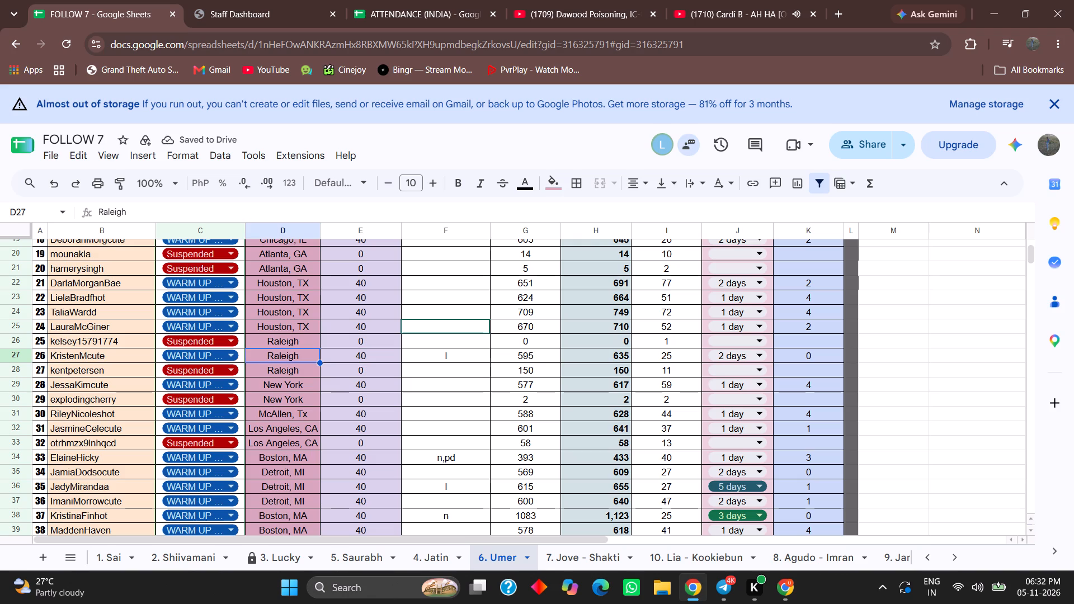
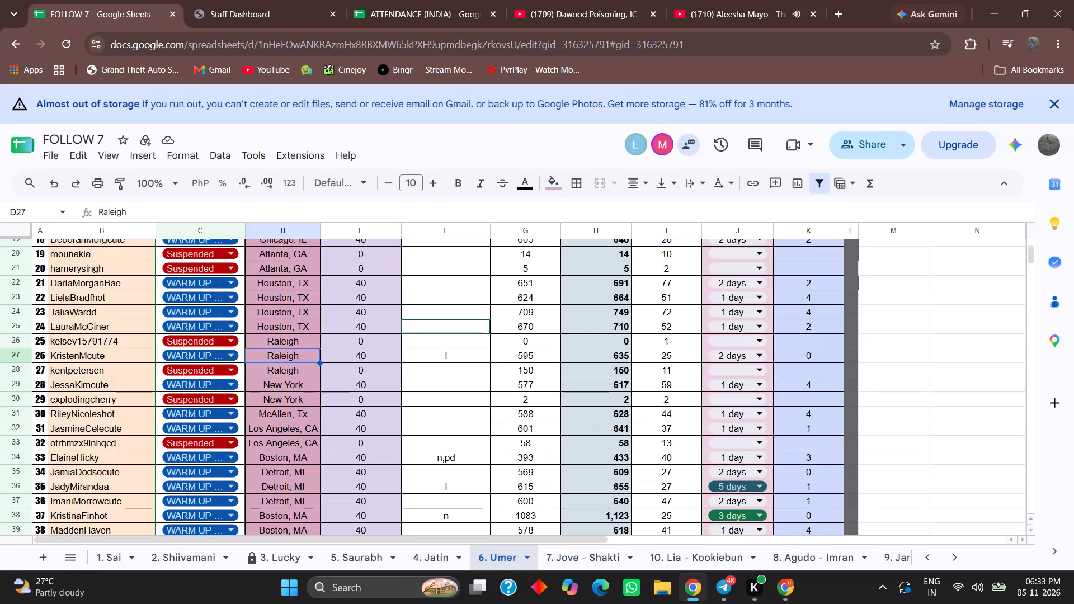
Move down to the twenty-eighth account's VPN CITY cell in row 29.
key(Down)
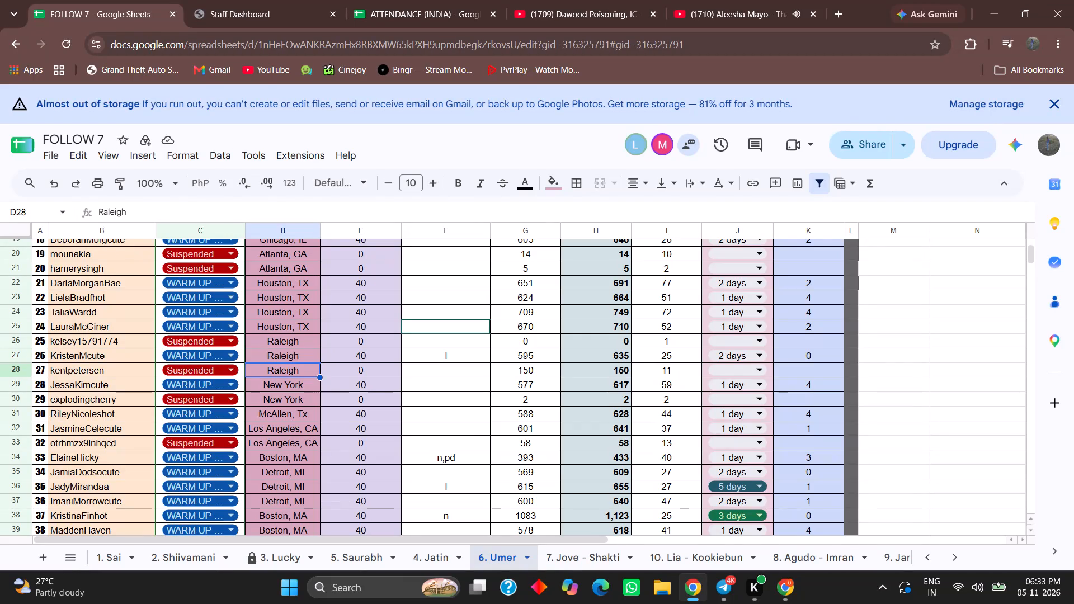
key(Down)
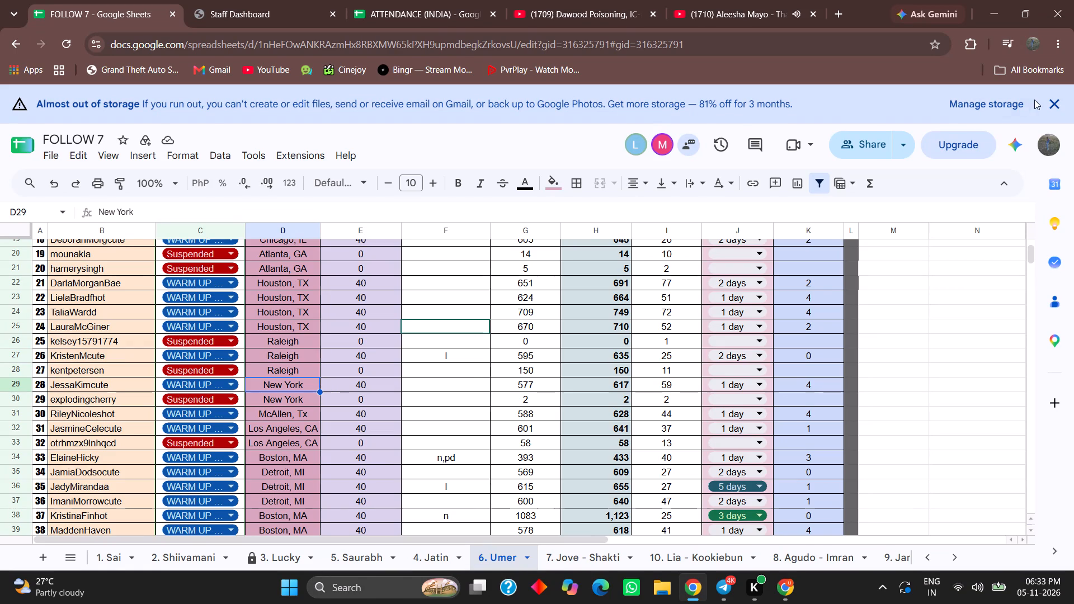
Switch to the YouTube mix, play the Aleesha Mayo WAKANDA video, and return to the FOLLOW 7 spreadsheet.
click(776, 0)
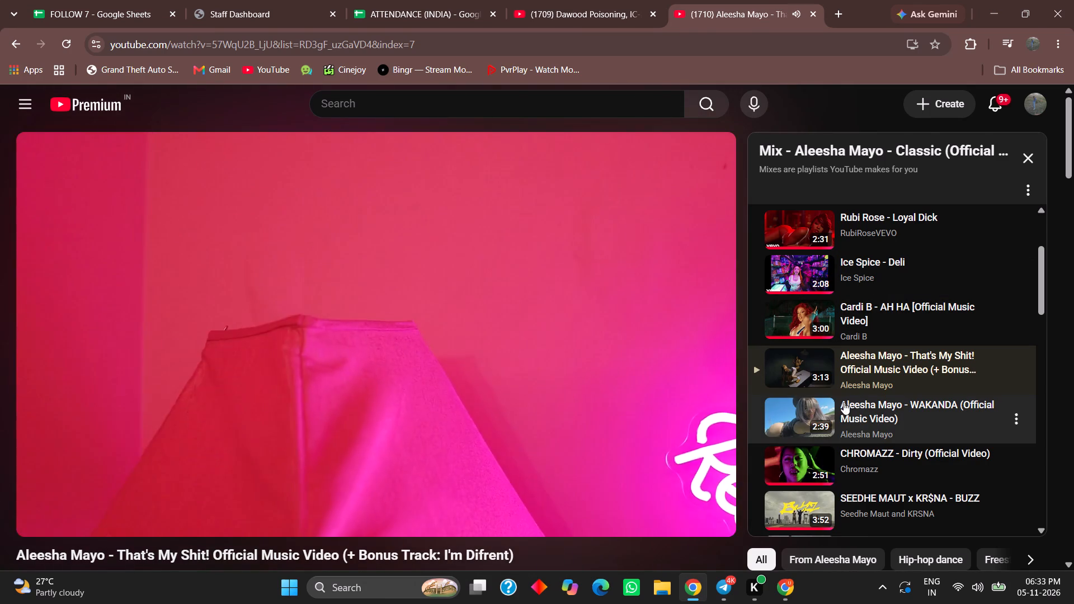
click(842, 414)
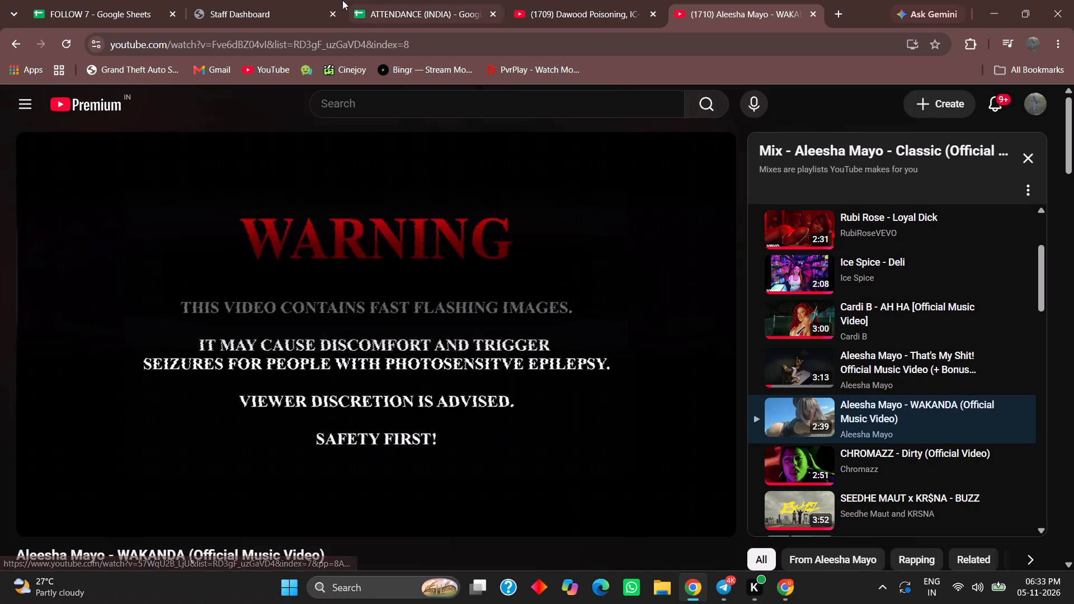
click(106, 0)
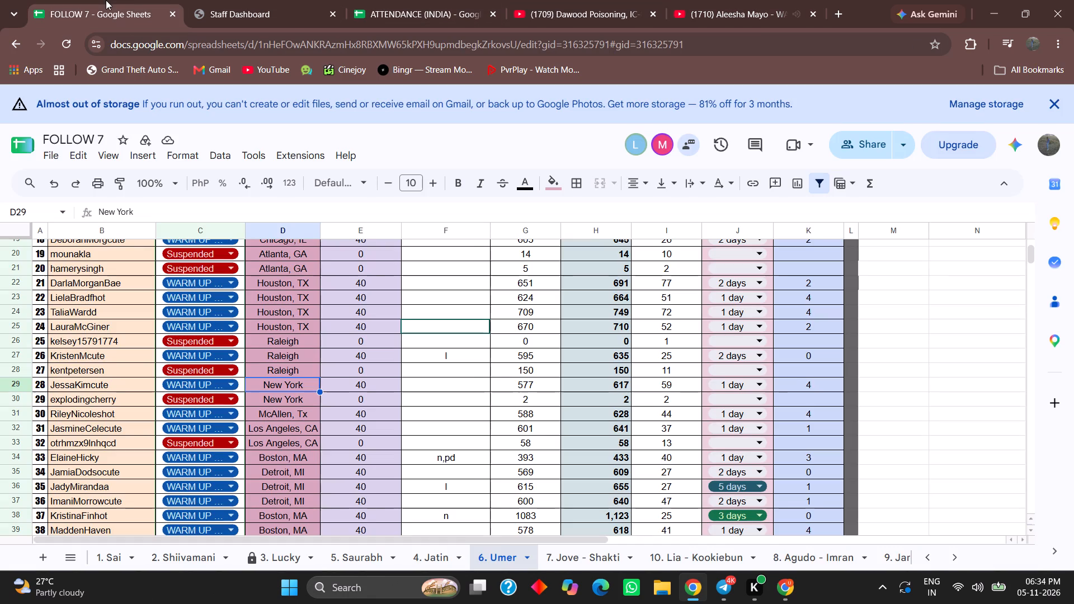
For the twenty-eighth account in row 29, set the column G Current No. FF to 615 and the column I figure to 60.
key(Right)
key(Right)
key(Right)
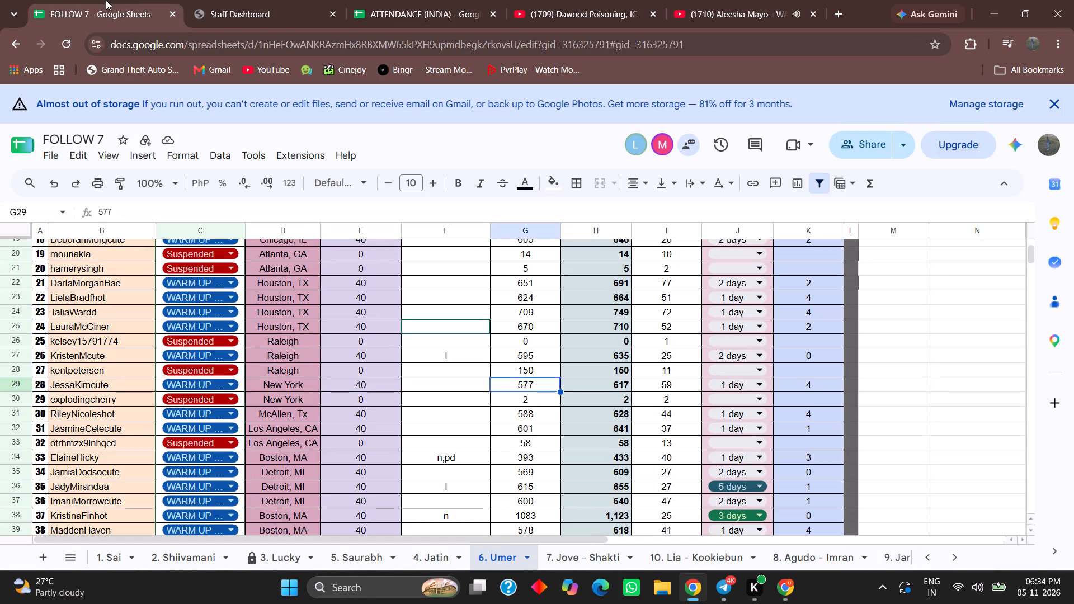
text(615)
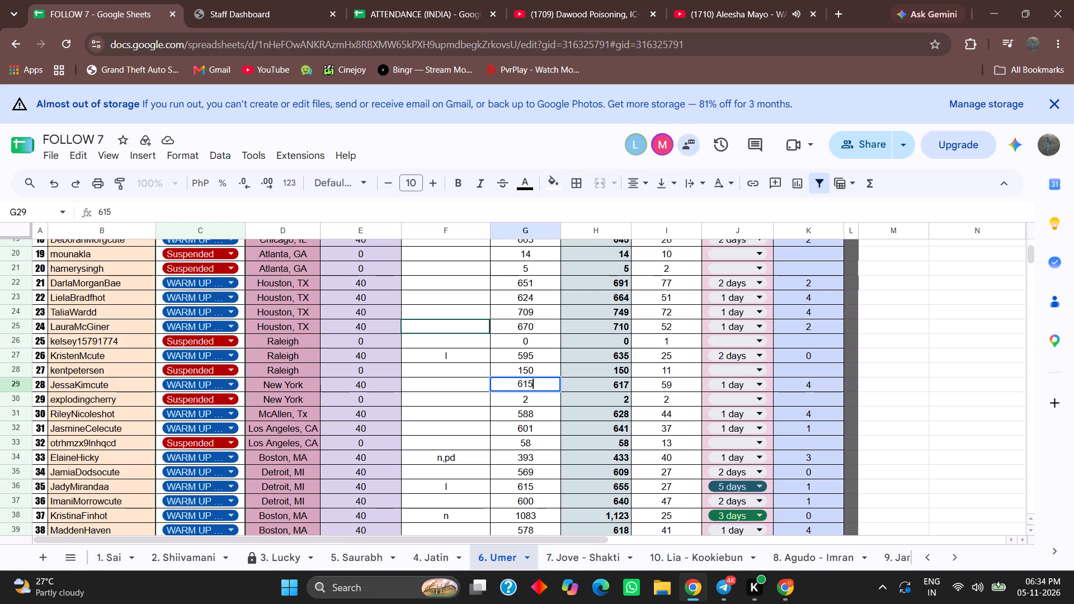
key(Right)
key(Right)
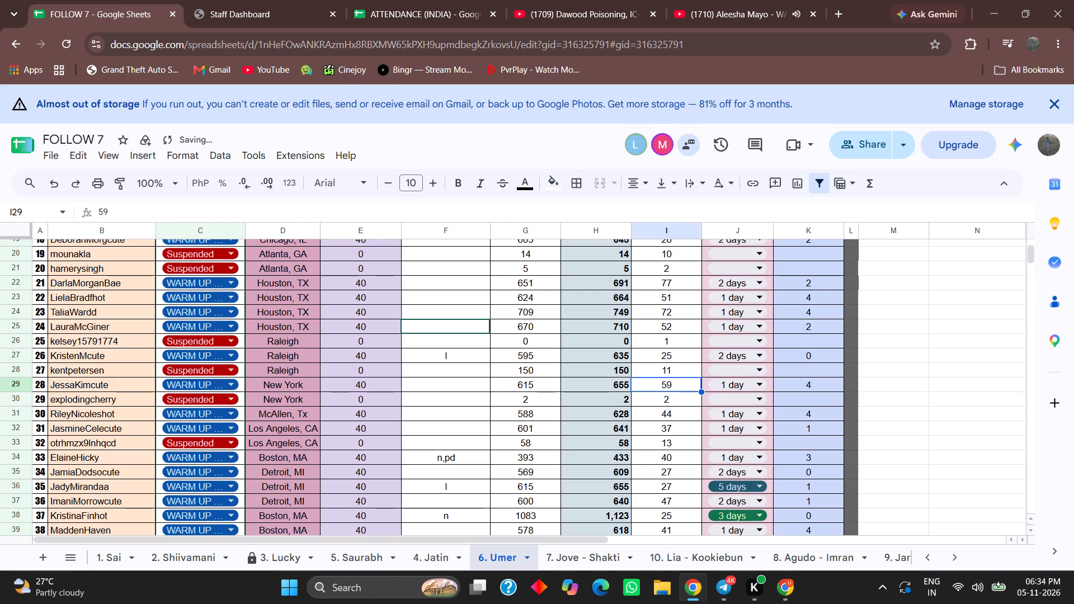
text(60)
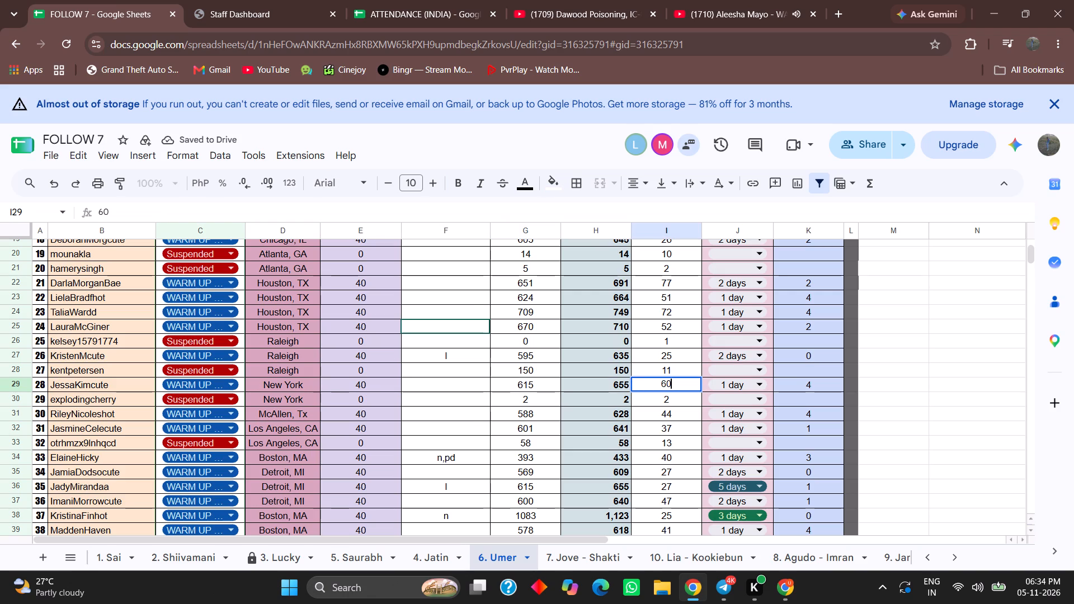
key(Right)
Set the twenty-eighth account's column K figure in row 29 to 2, and return to its VPN CITY cell.
key(Right)
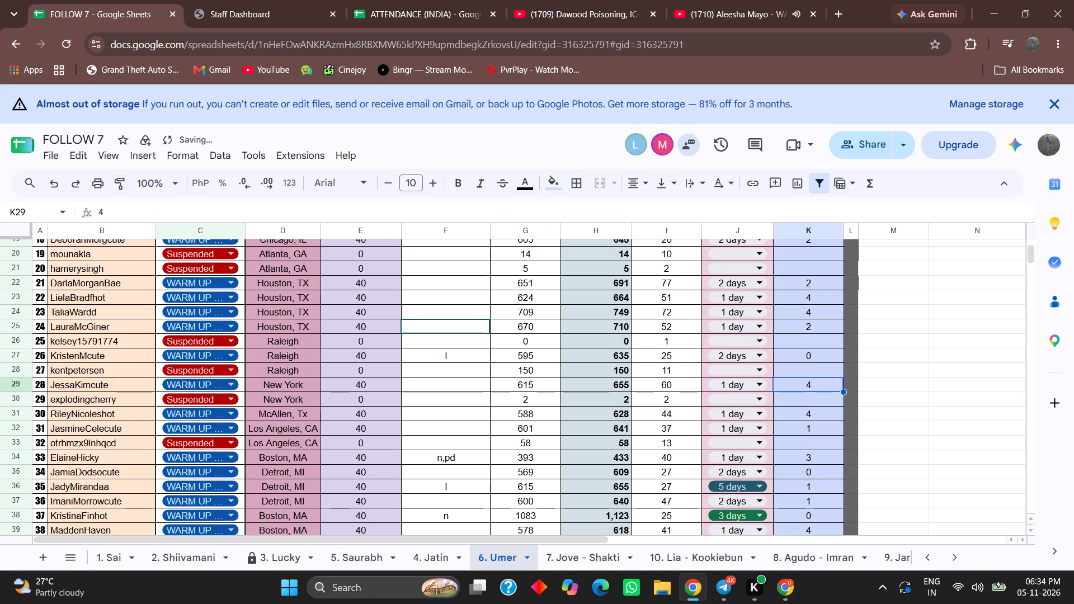
key(2)
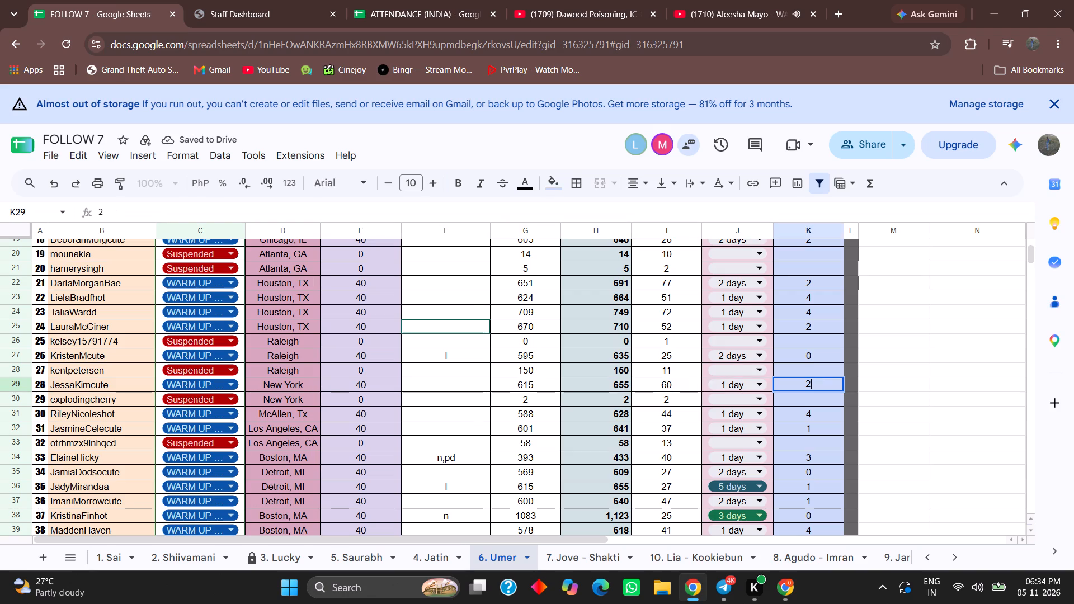
key(Left)
key(Left)
key(Left)
key(Left)
key(Left)
key(Left)
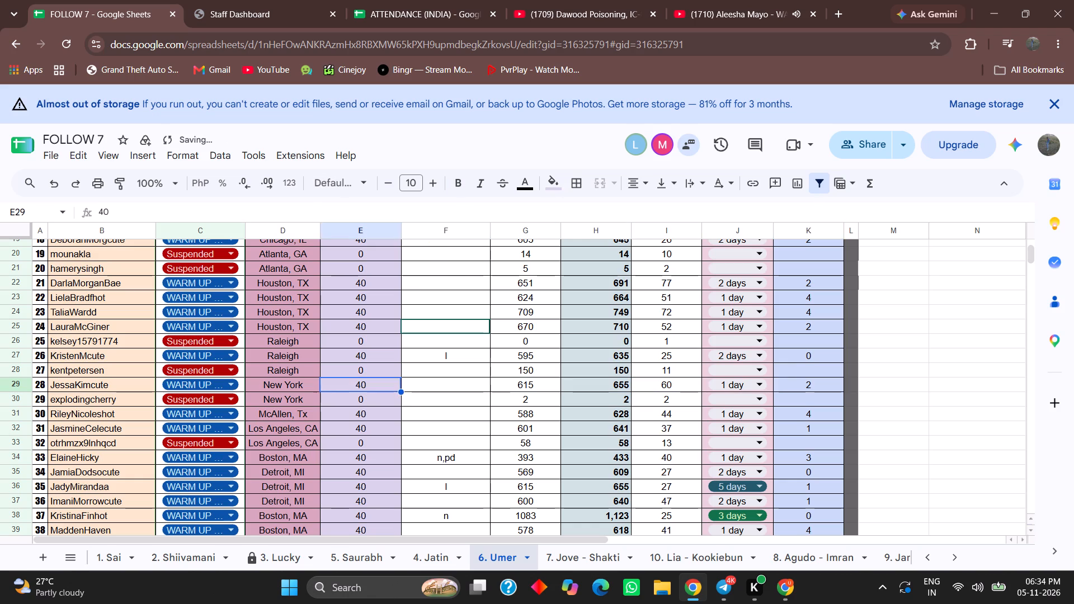
key(Left)
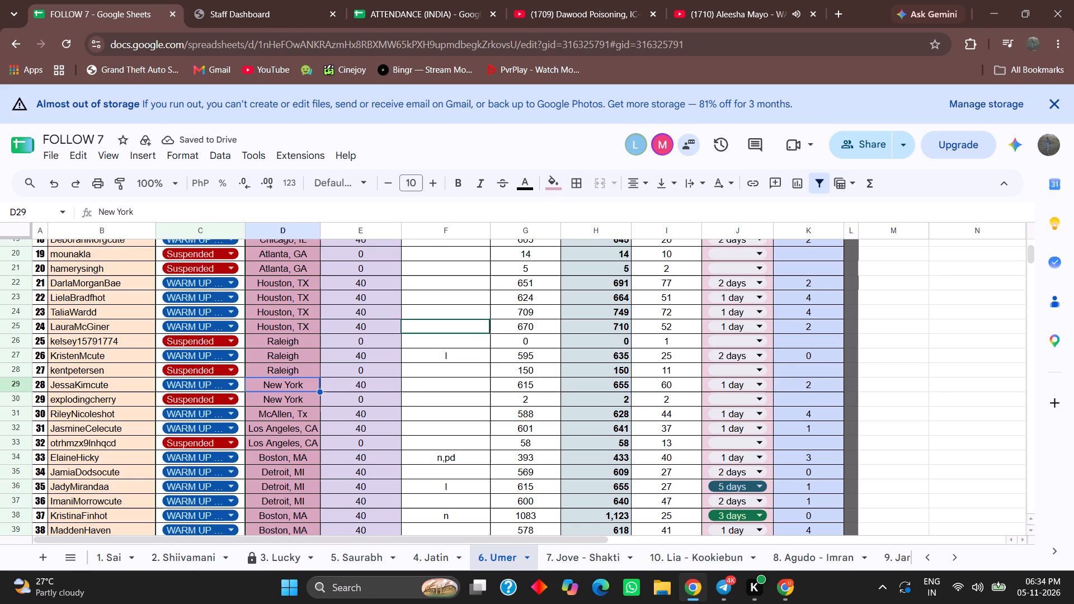
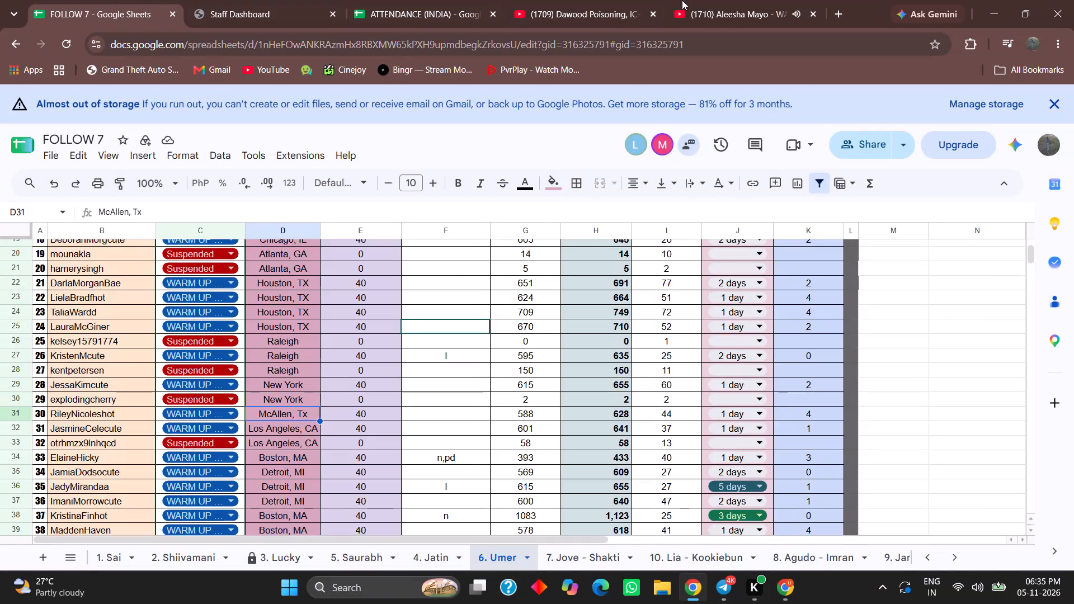
Switch to the YouTube mix, play the CHROMAZZ Dirty video, and return to the FOLLOW 7 spreadsheet.
click(710, 0)
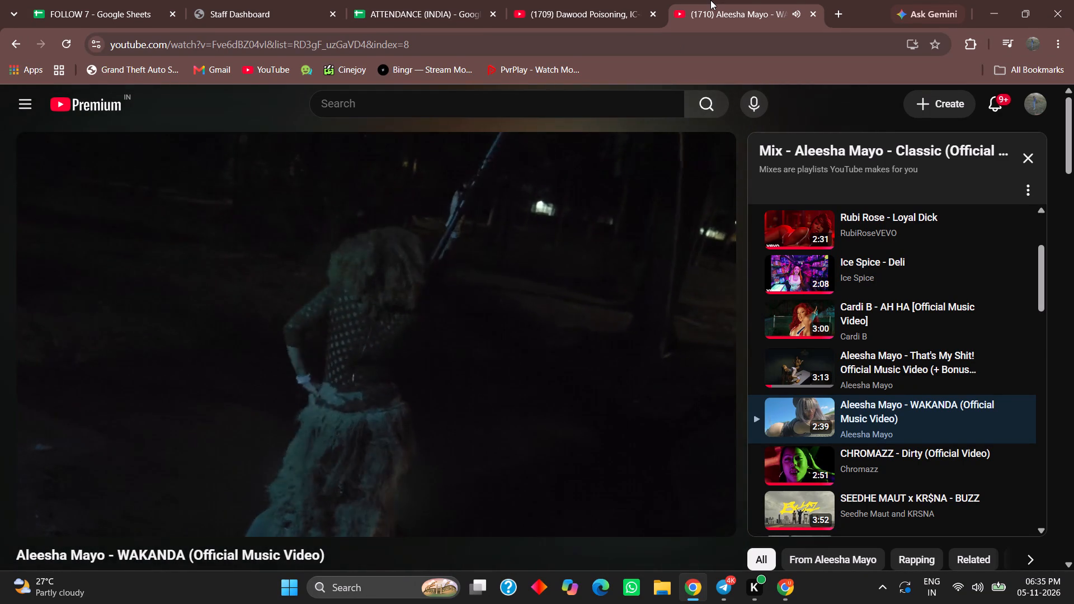
click(801, 461)
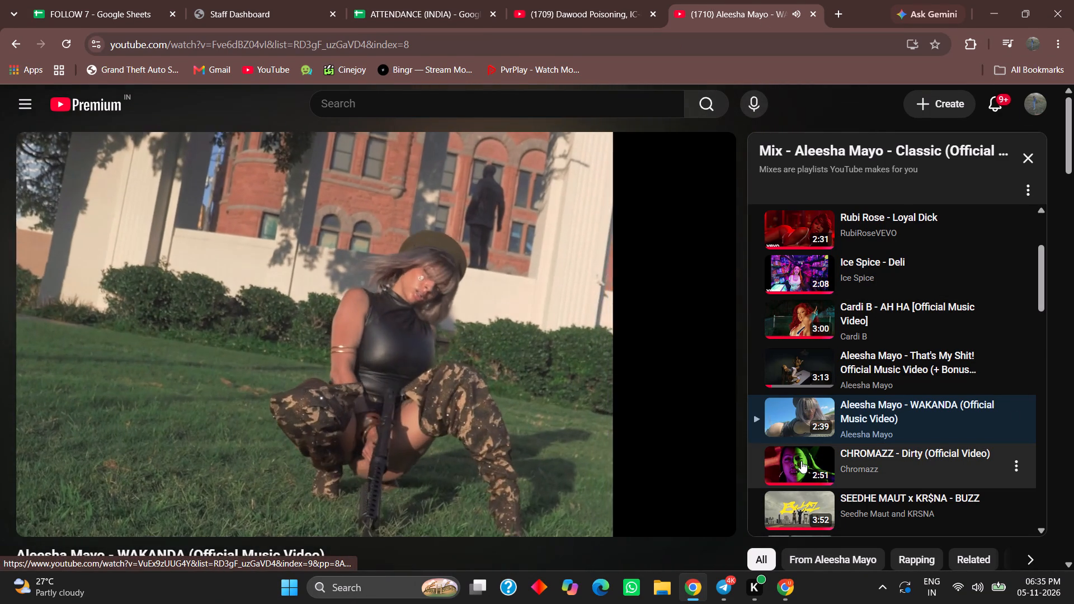
click(127, 0)
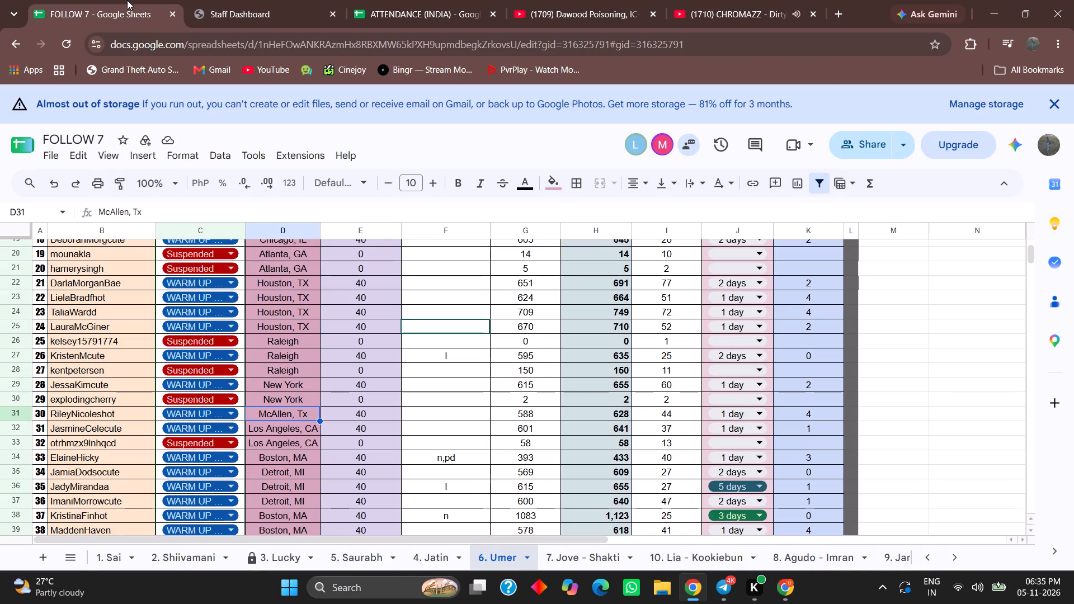
For the thirtieth account in row 31, set the column G Current No. FF to 627 and the column I figure to 46.
key(Right)
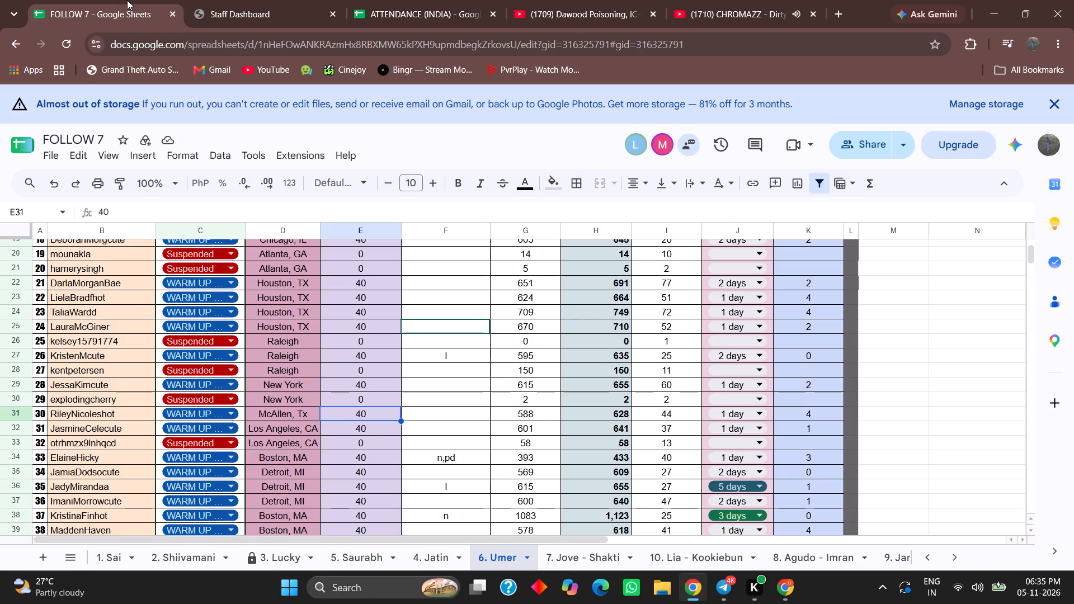
key(Right)
key(Right)
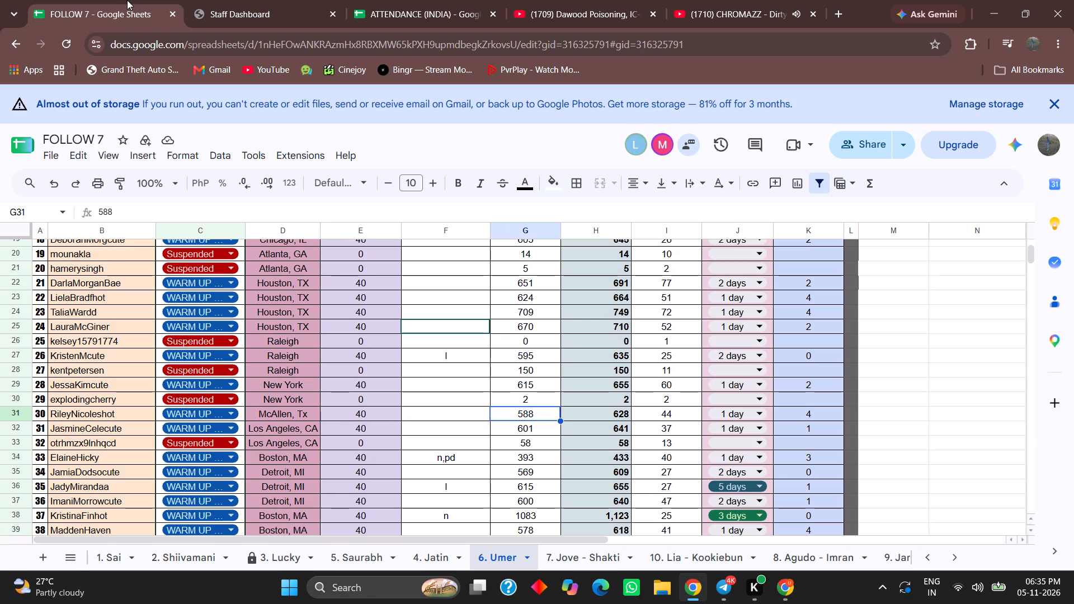
key(6)
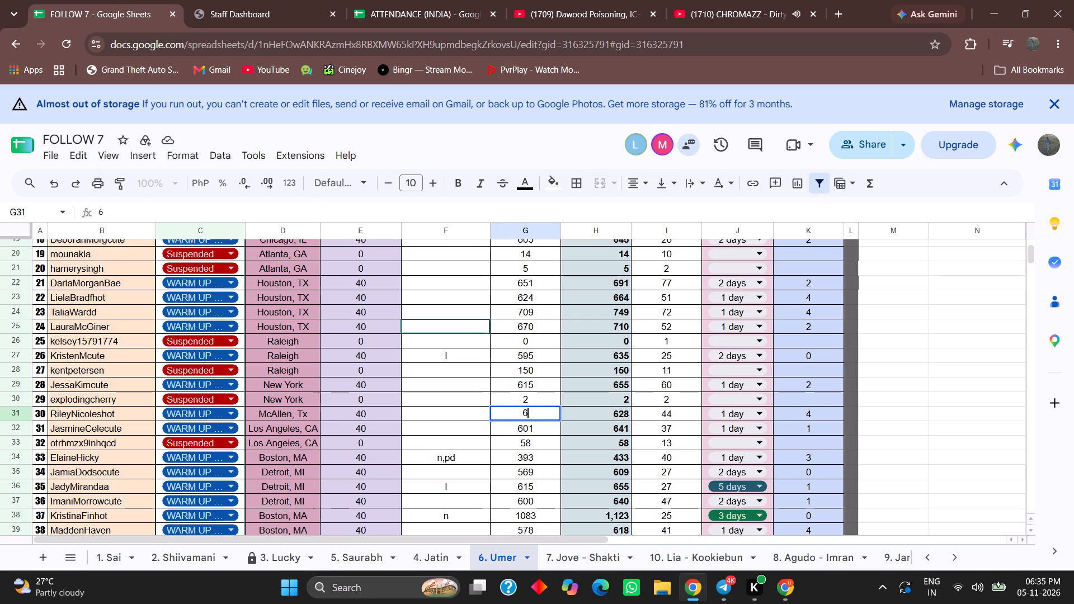
text(27)
key(Right)
key(Right)
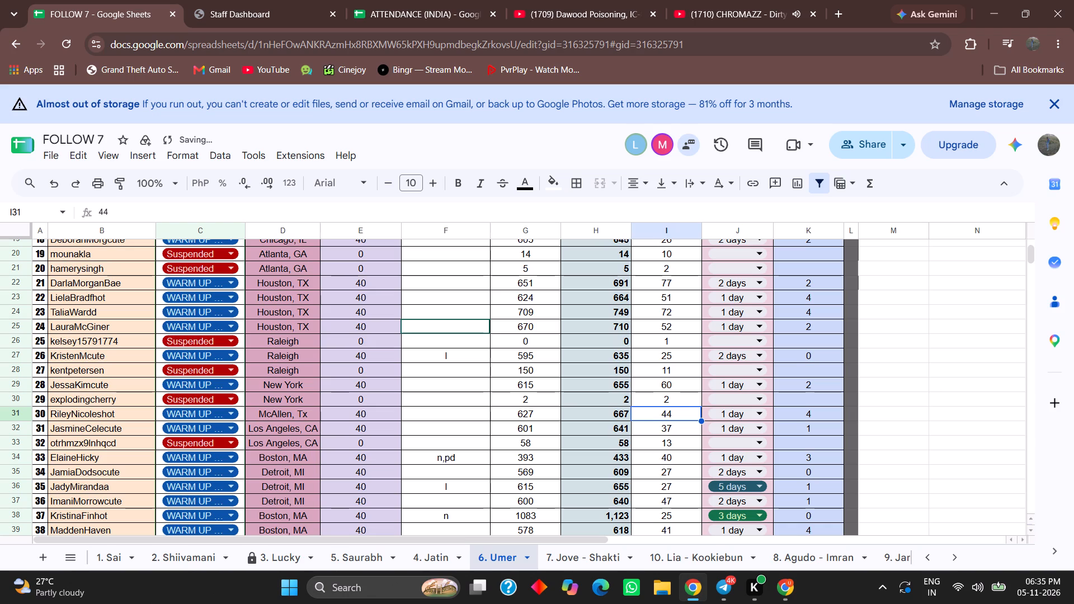
text(46)
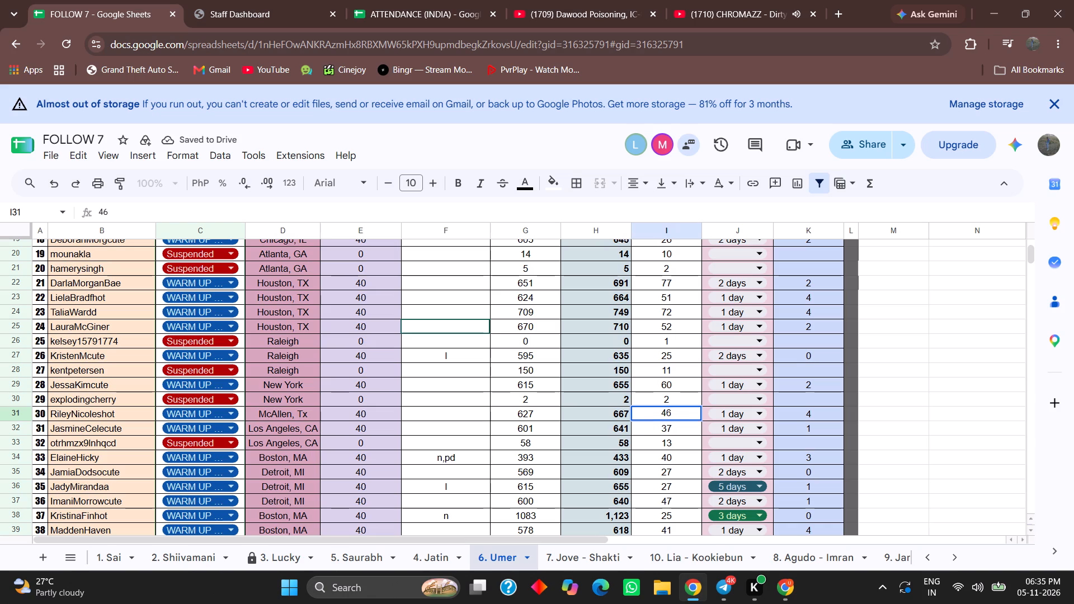
Set the thirtieth account's column K figure in row 31 to 2, and return to its VPN CITY cell.
key(Right)
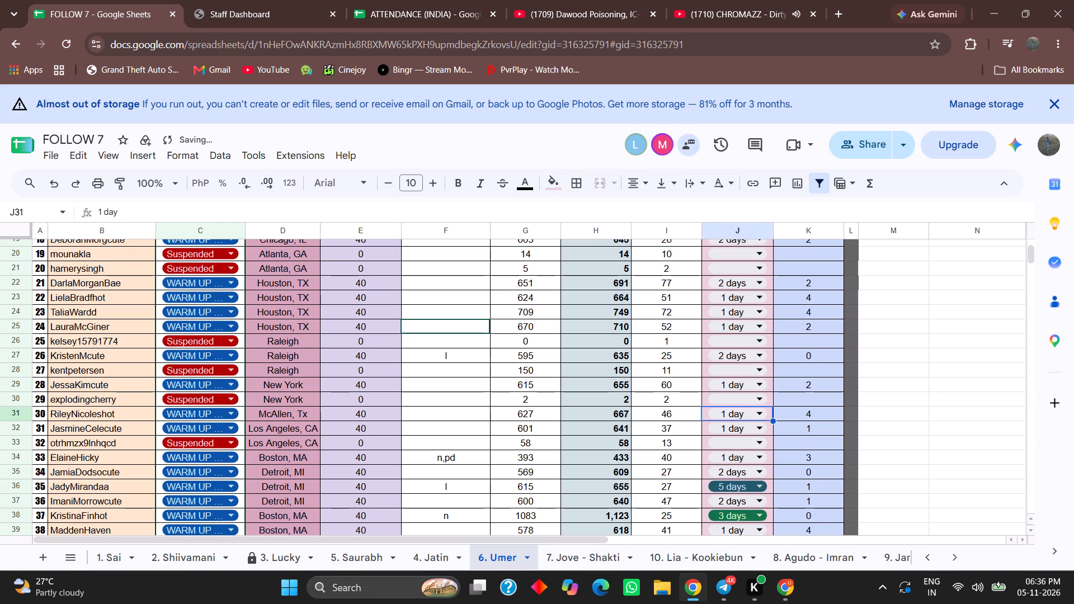
key(Right)
key(2)
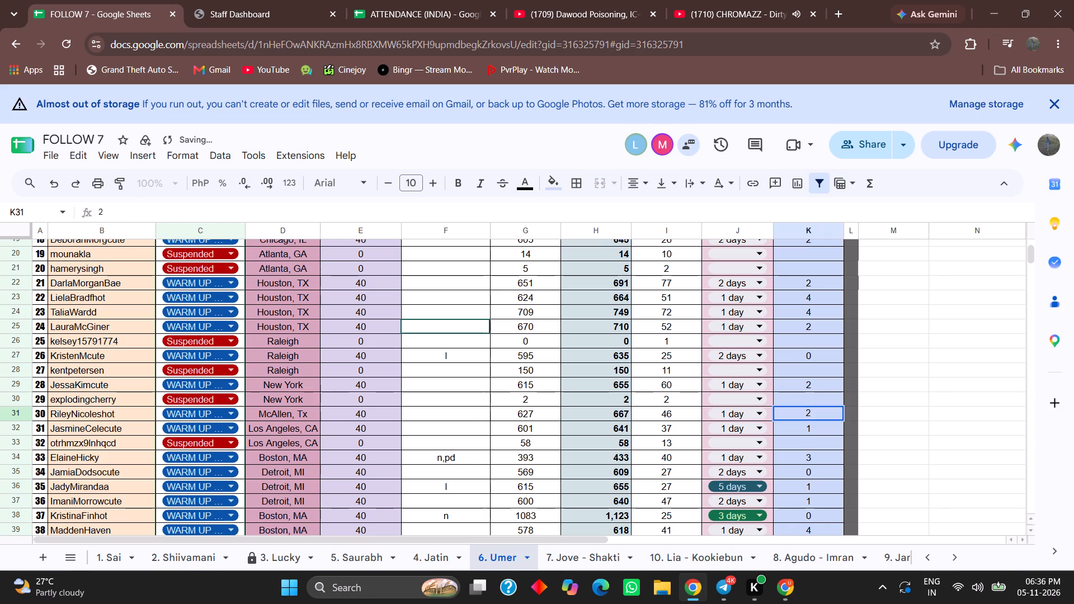
key(Left)
key(Left)
key(Left)
key(Left)
key(Left)
key(Left)
key(Left)
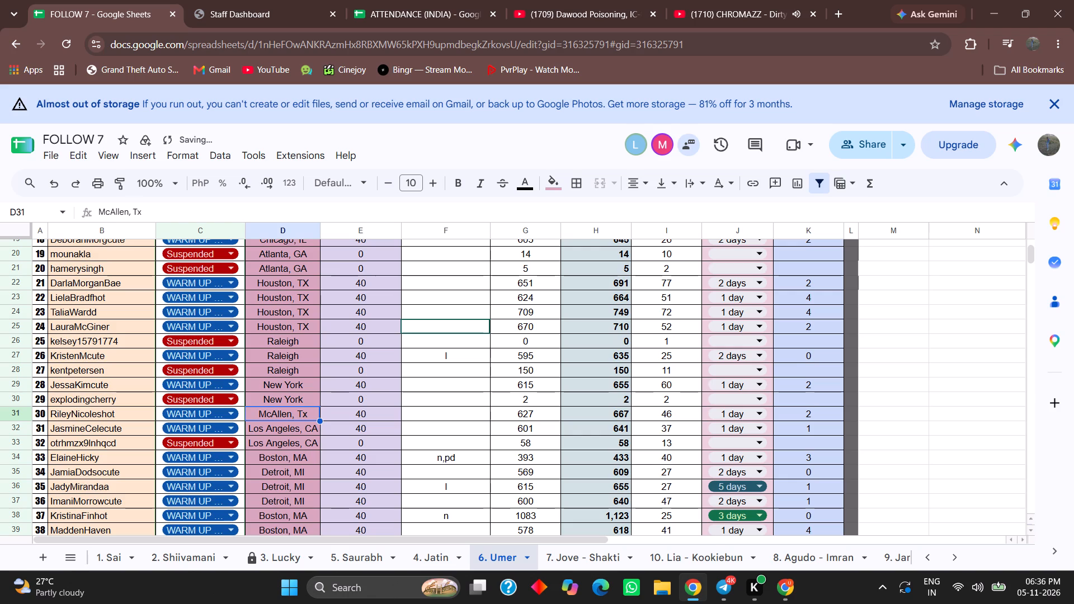
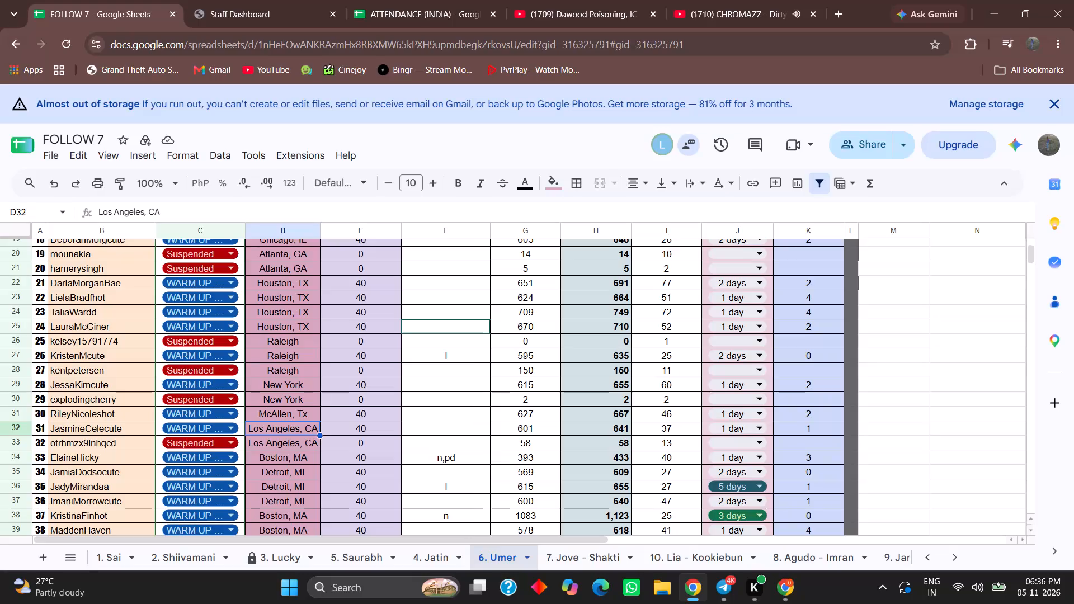
For the thirty-first account in row 32, set the column G Current No. FF to 641 and the column I figure to 39.
key(Right)
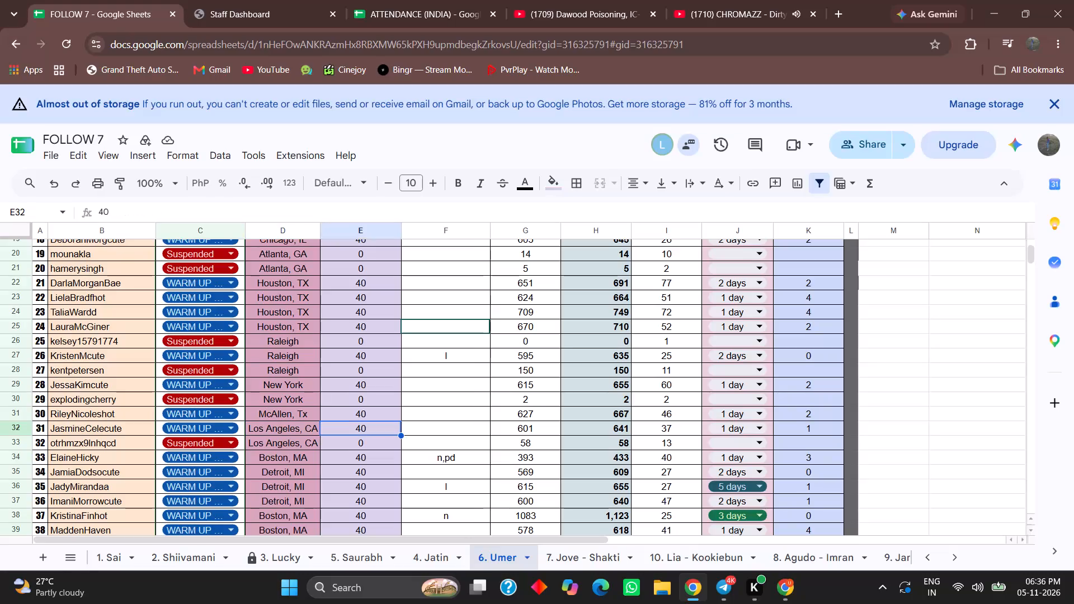
key(Right)
key(Right)
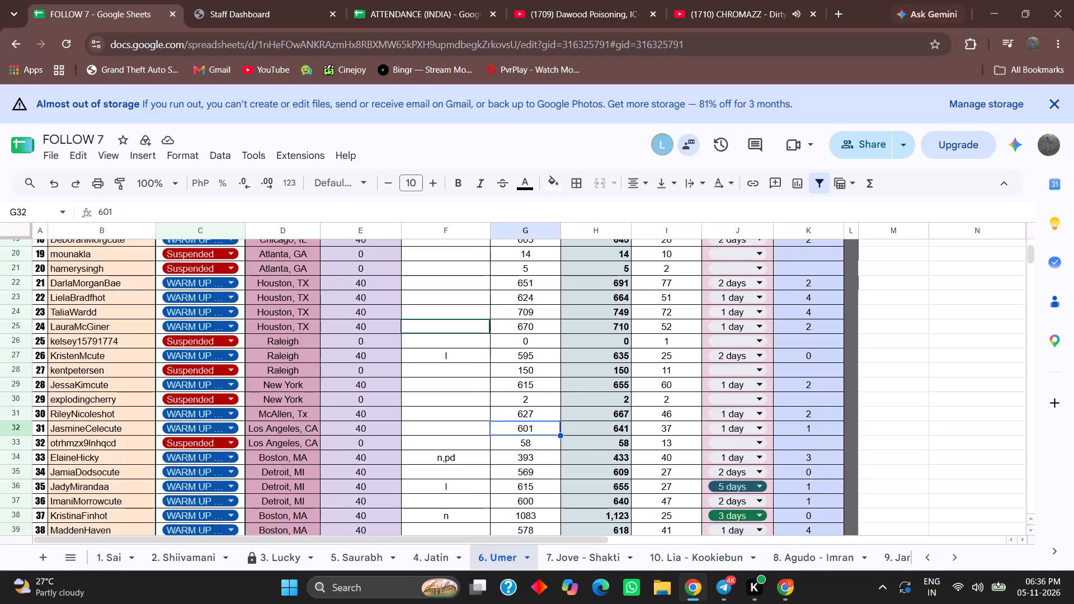
text(641)
key(Right)
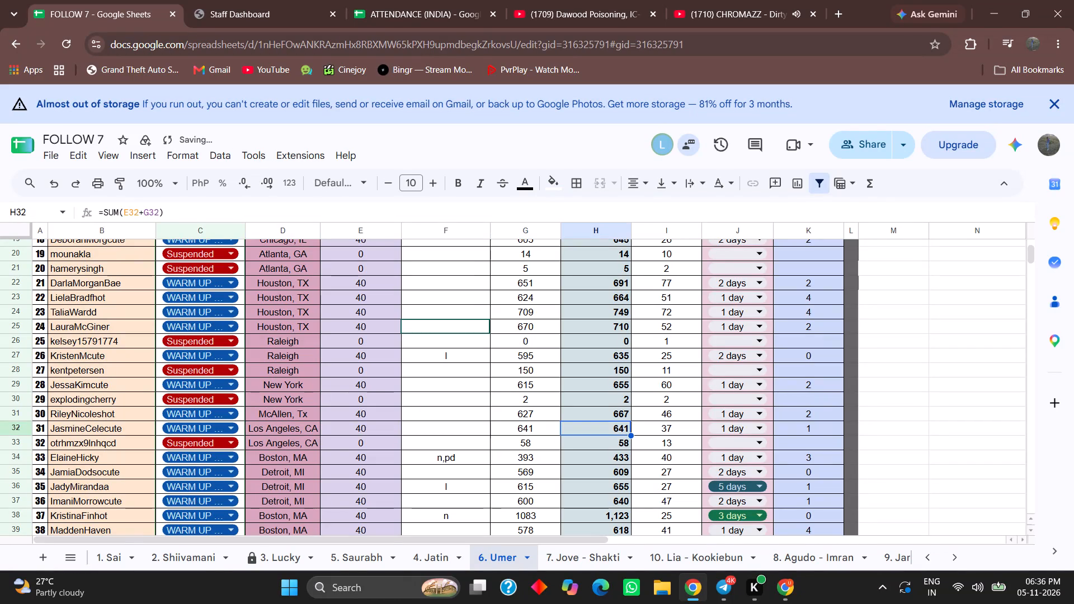
key(Right)
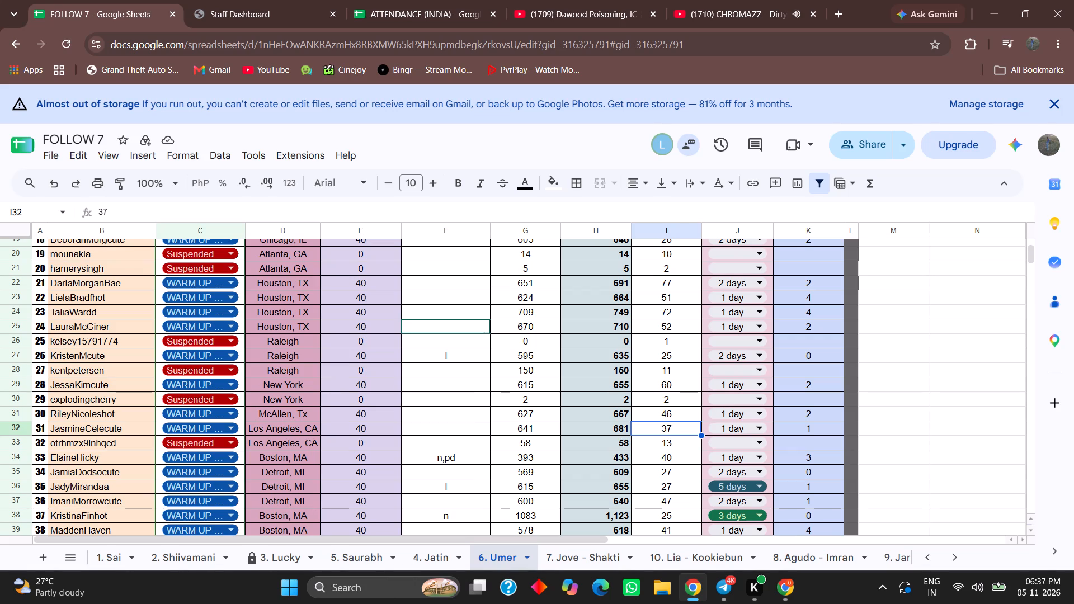
key(Right)
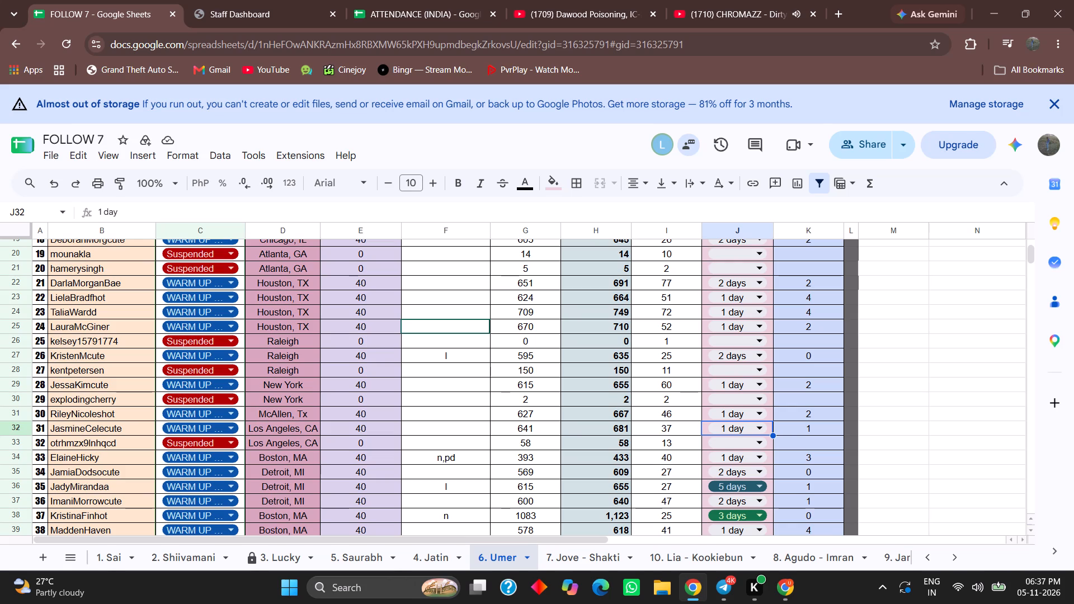
key(Left)
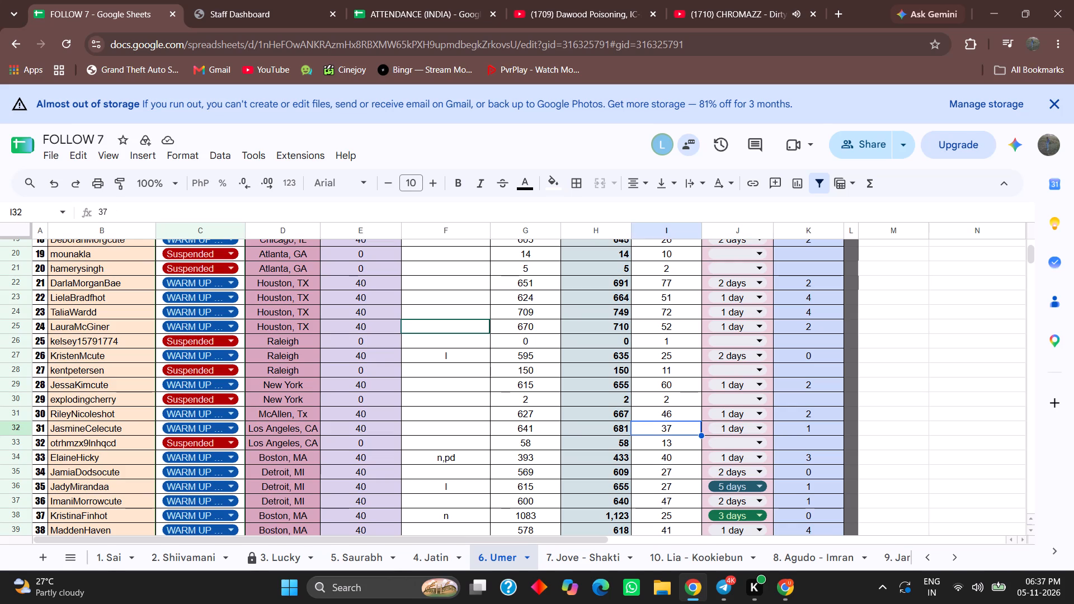
text(39)
key(Right)
key(Right)
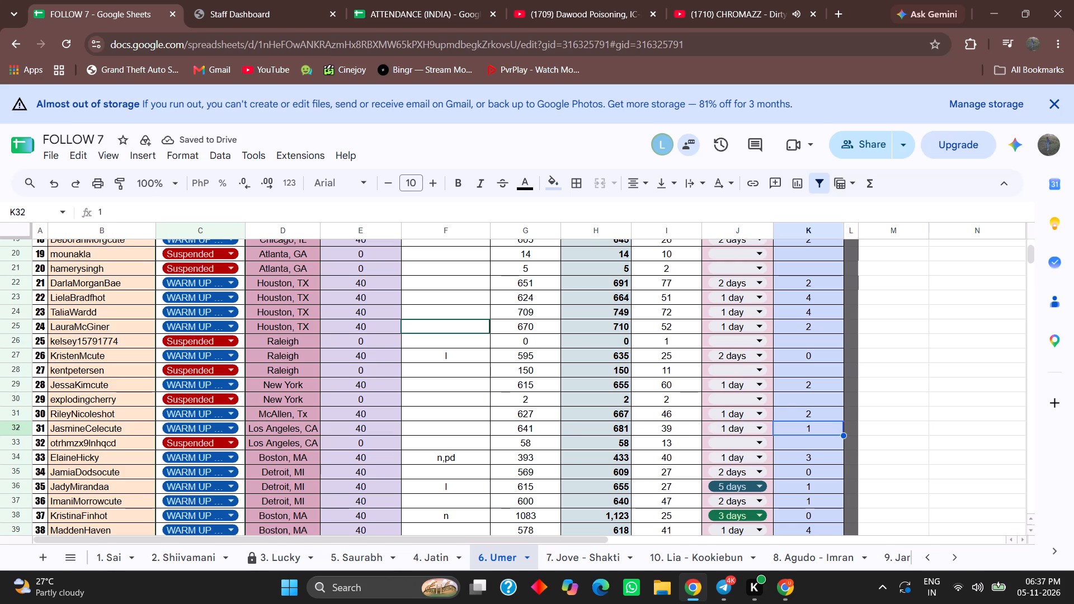
Set the thirty-first account's column K figure in row 32 to 2, and return to its VPN CITY cell.
key(2)
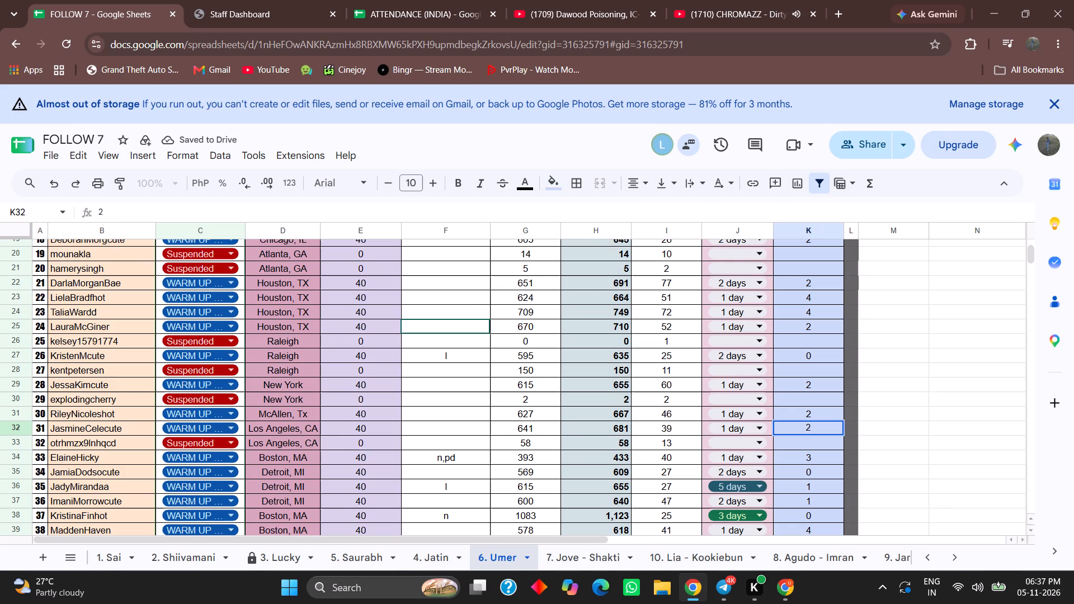
key(Left)
key(Left)
key(Left)
key(Left)
key(Left)
key(Left)
key(Left)
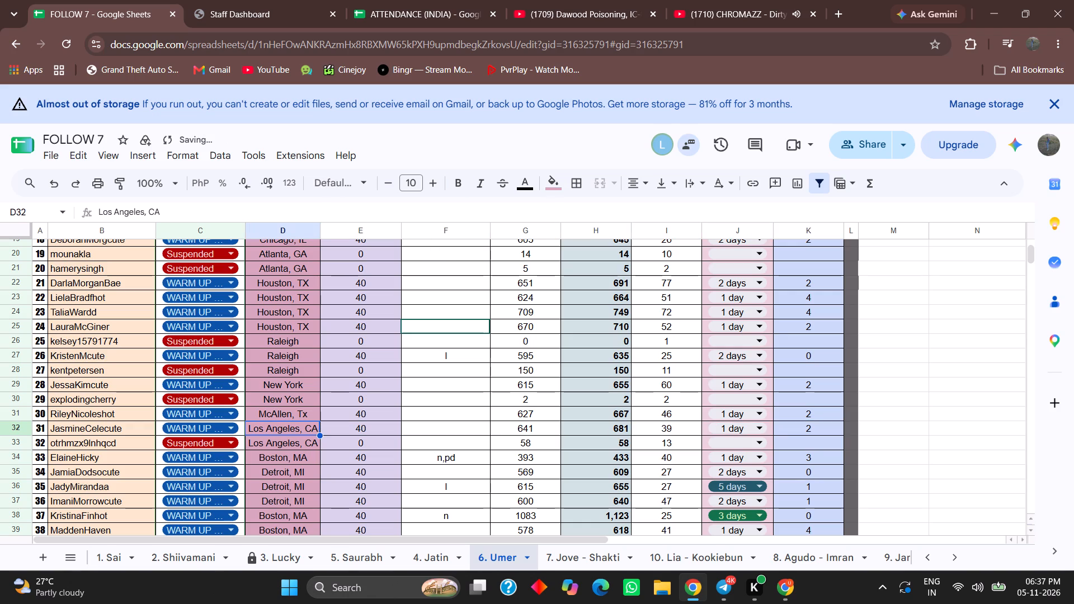
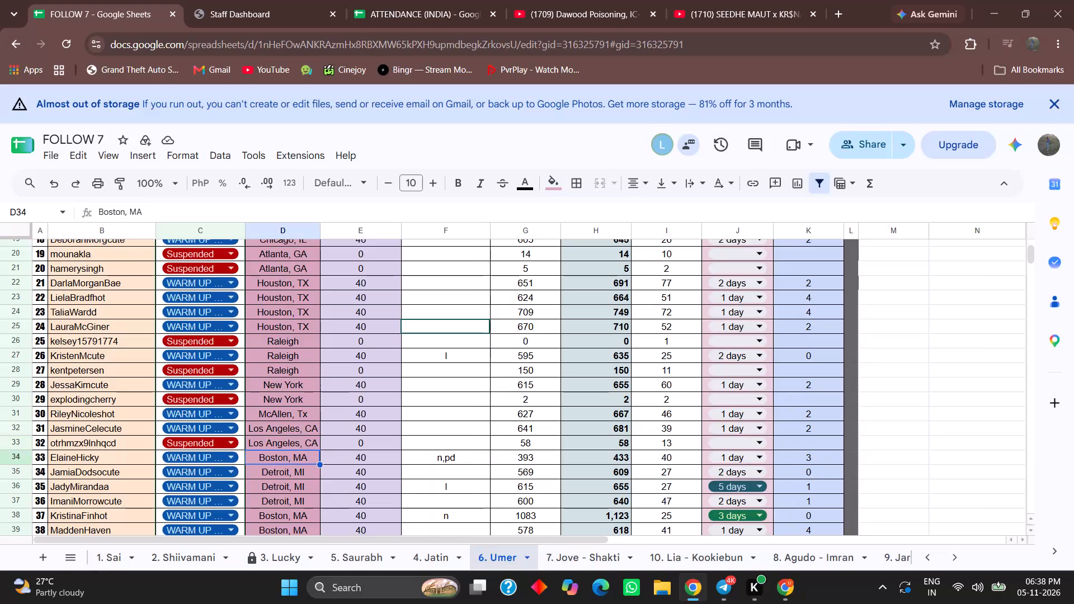
For the thirty-fourth account in row 35, set the column G Current No. FF to 609.
key(Down)
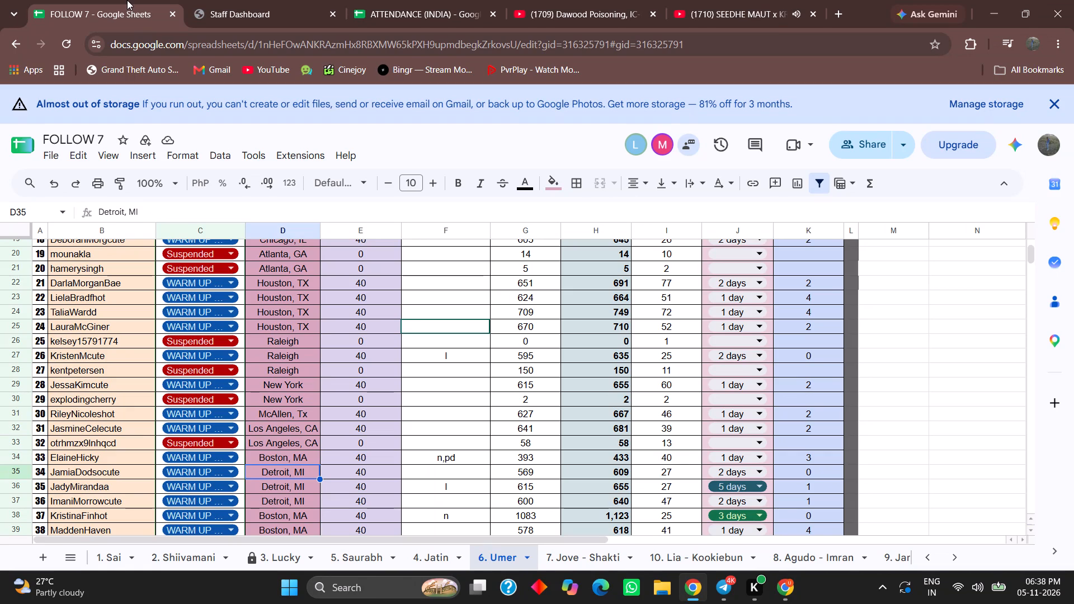
scroll(380, 383, down, 1)
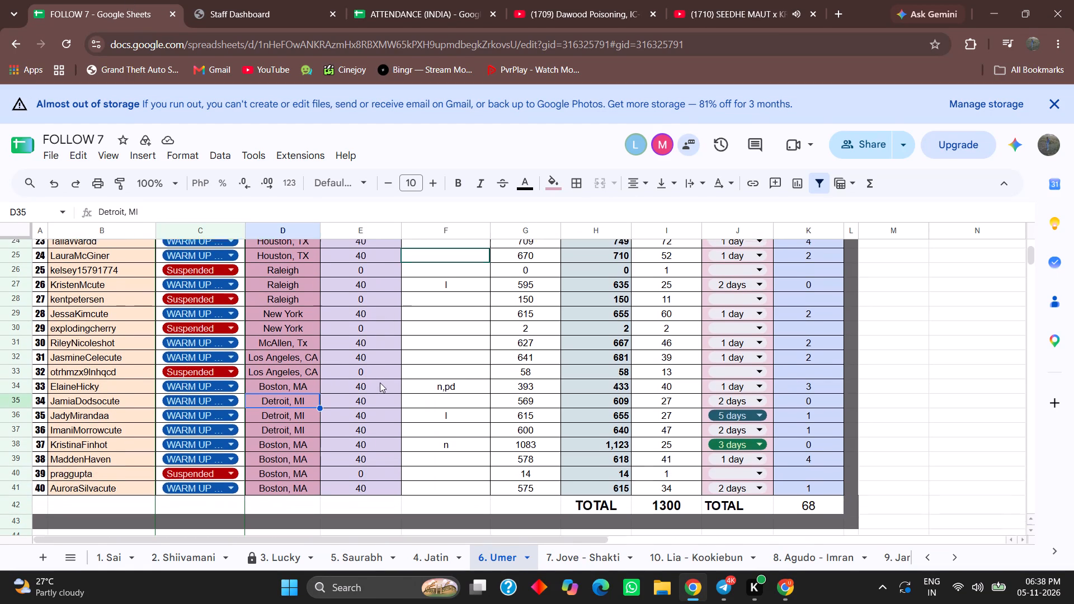
scroll(380, 383, down, 1)
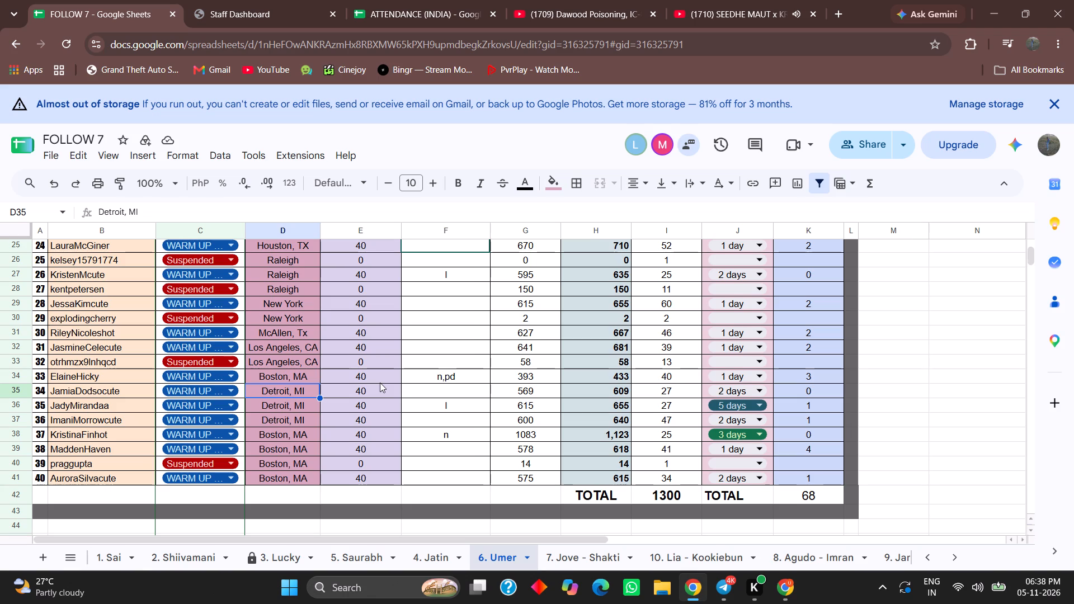
key(Right)
key(Right)
key(Right)
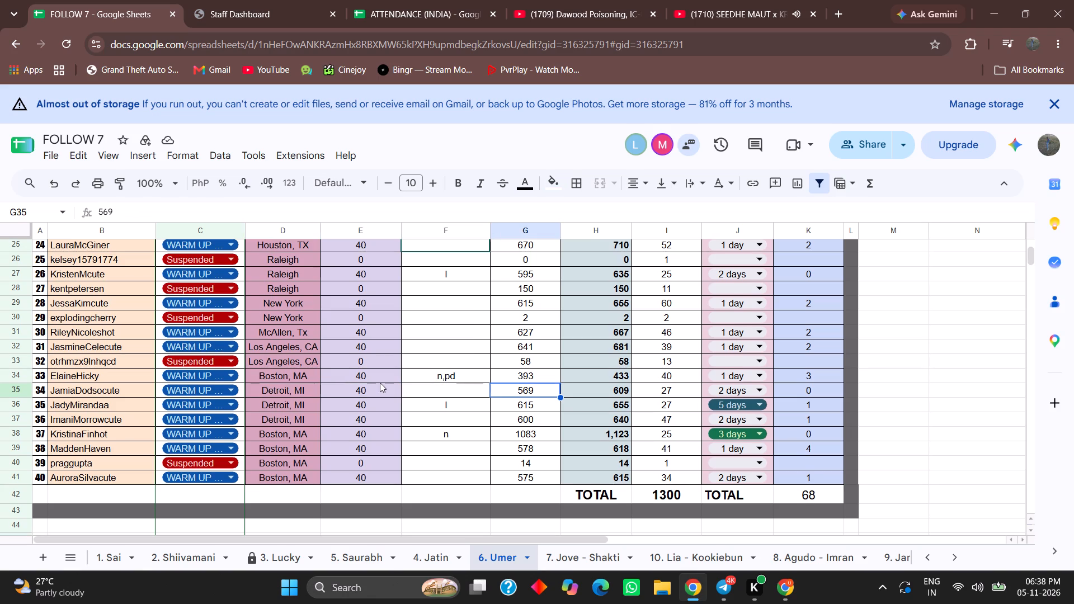
text(60)
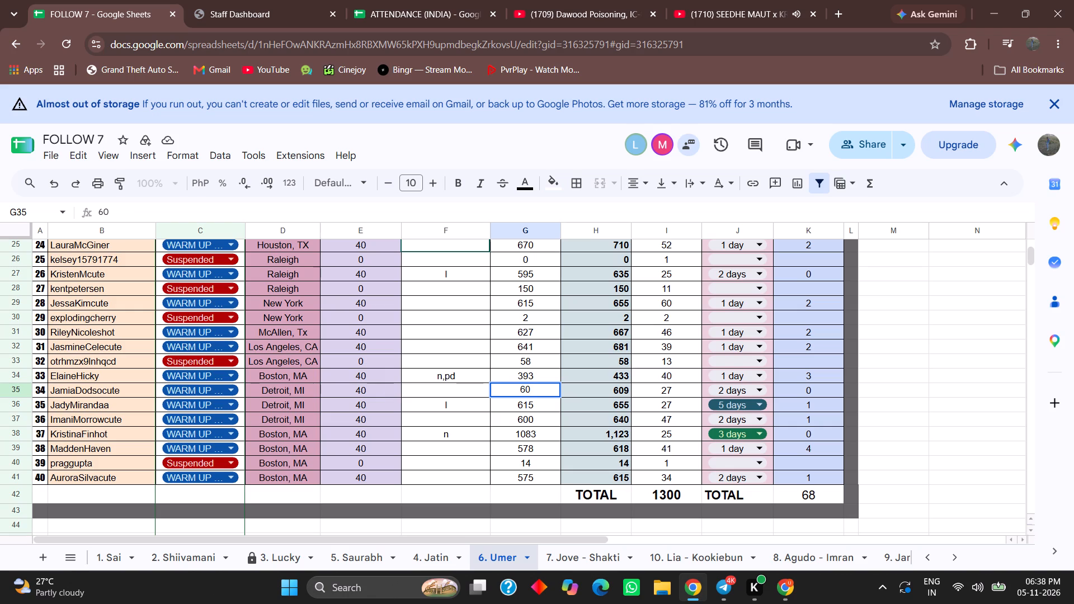
key(9)
key(Right)
key(Right)
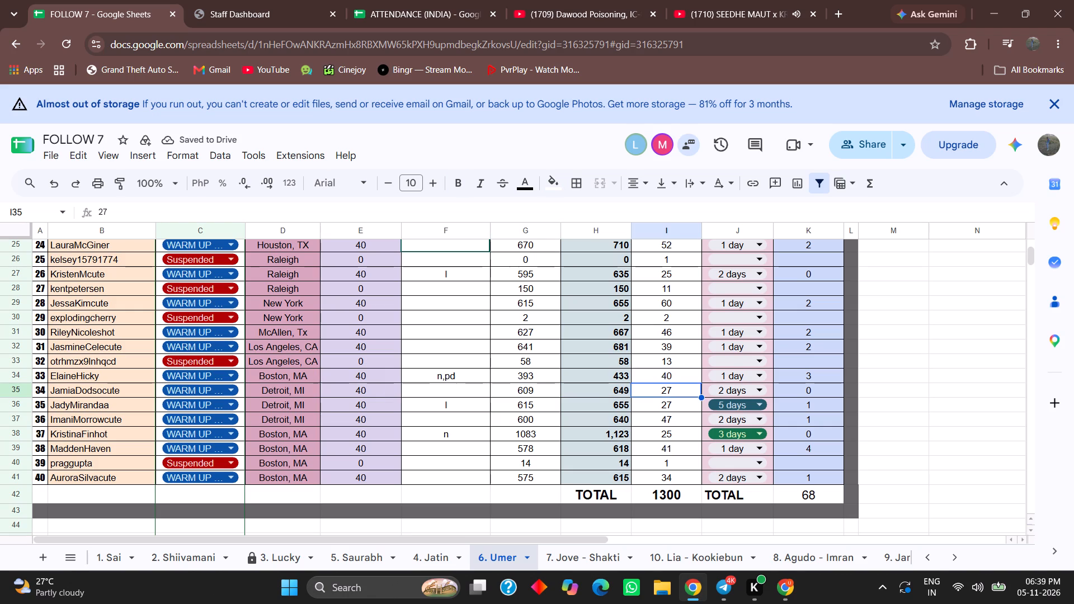
Set the thirty-fourth account's column J duration in row 35 to 3 days, and return to its VPN CITY cell.
key(Right)
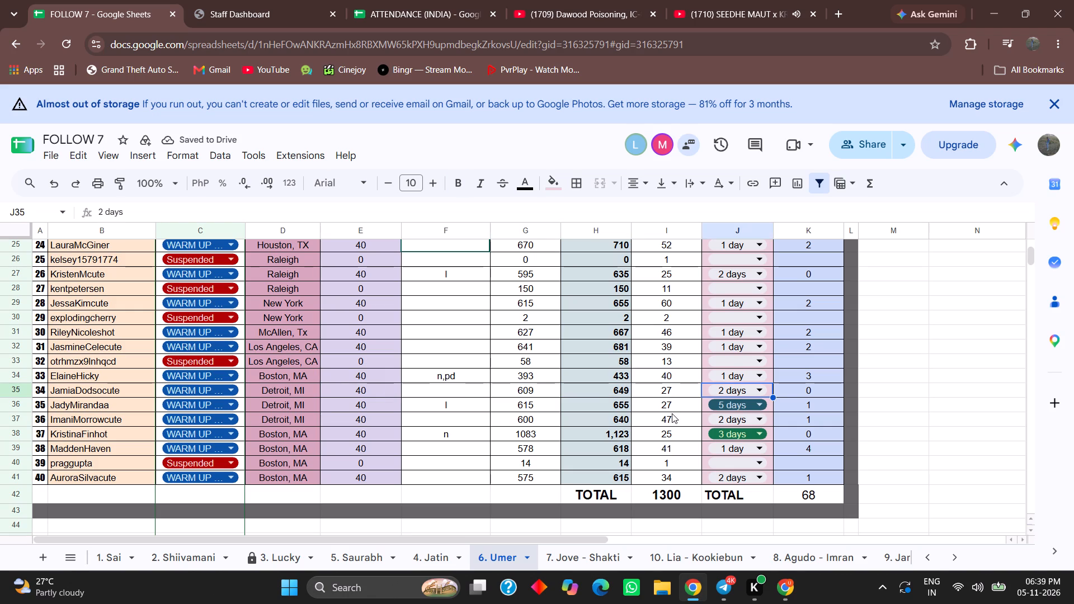
click(722, 386)
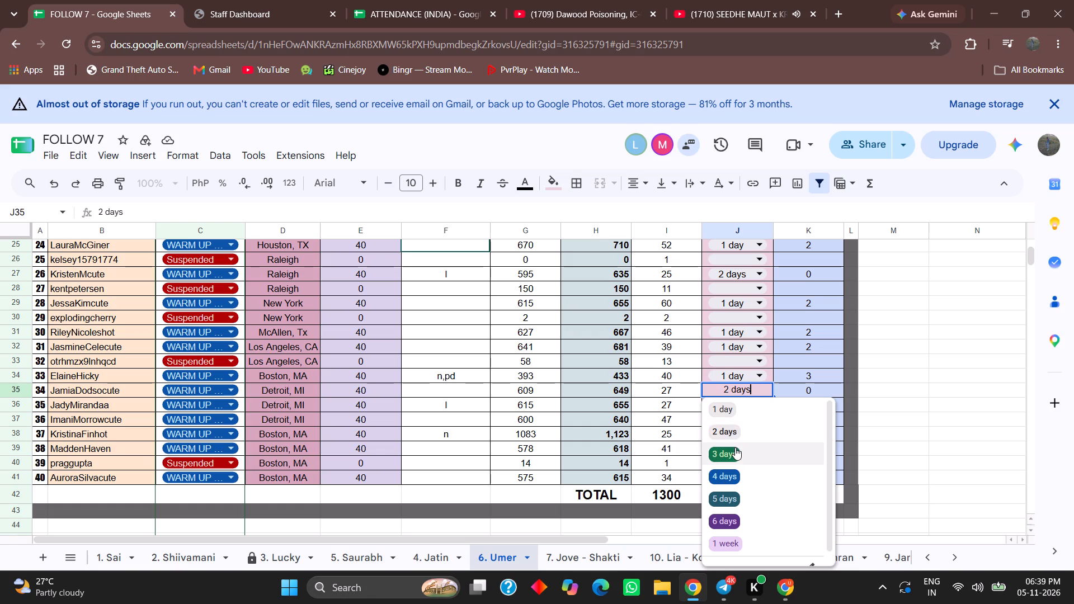
click(735, 447)
click(808, 392)
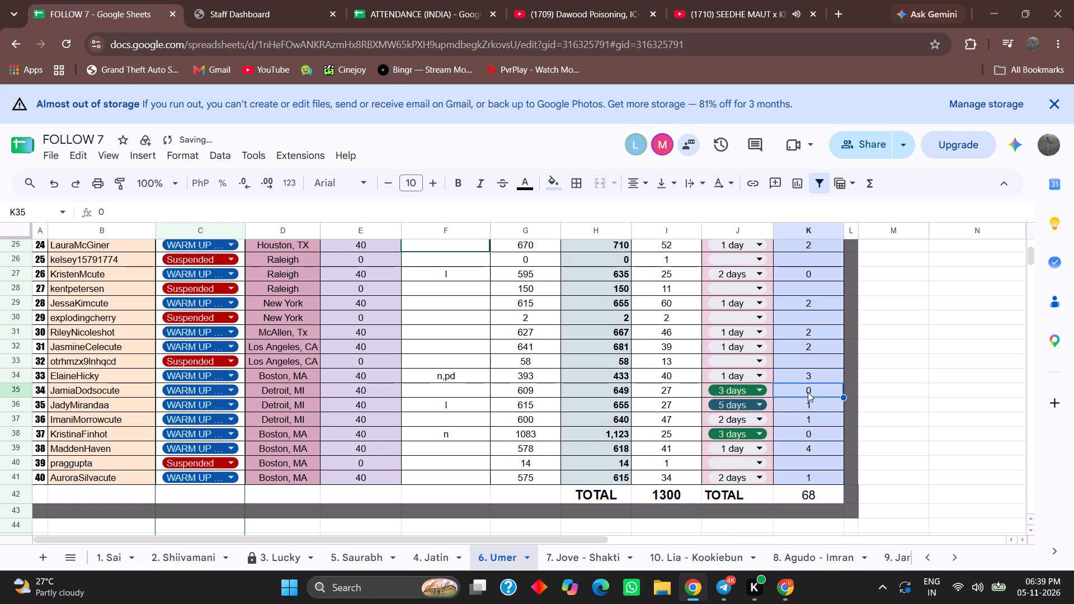
key(Left)
key(Left)
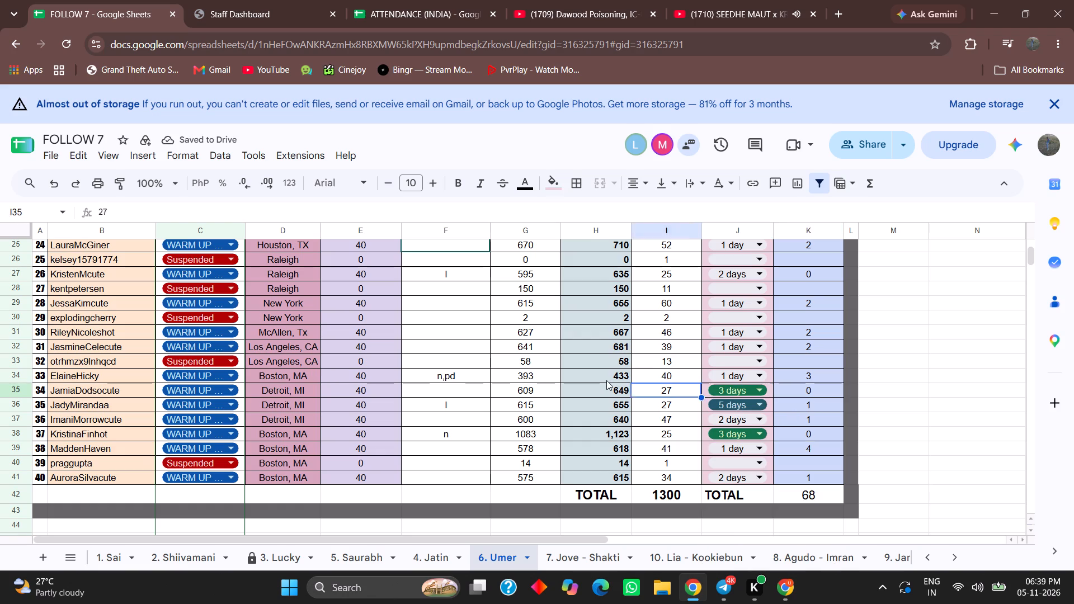
key(Left)
key(Left)
key(Left)
key(Left)
key(Left)
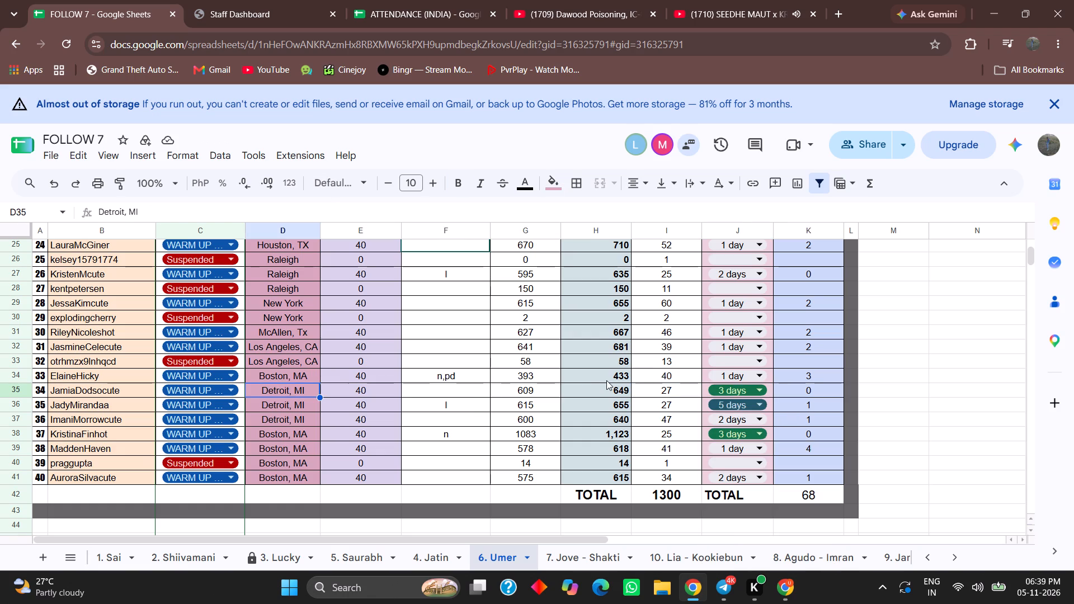
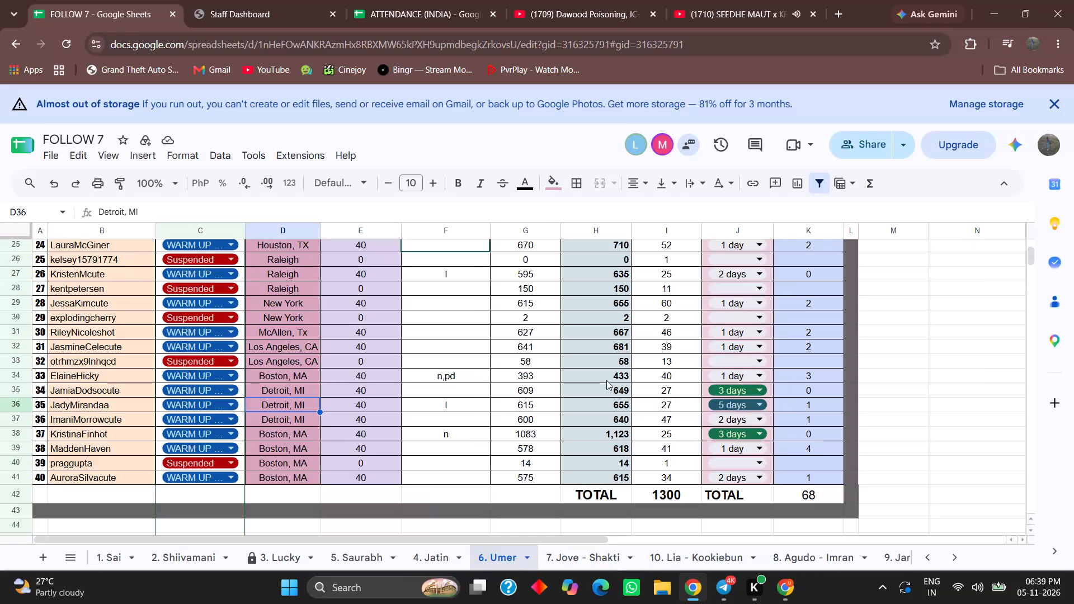
For the thirty-fifth account in row 36, set the column G Current No. FF to 655.
key(Right)
key(Right)
key(Right)
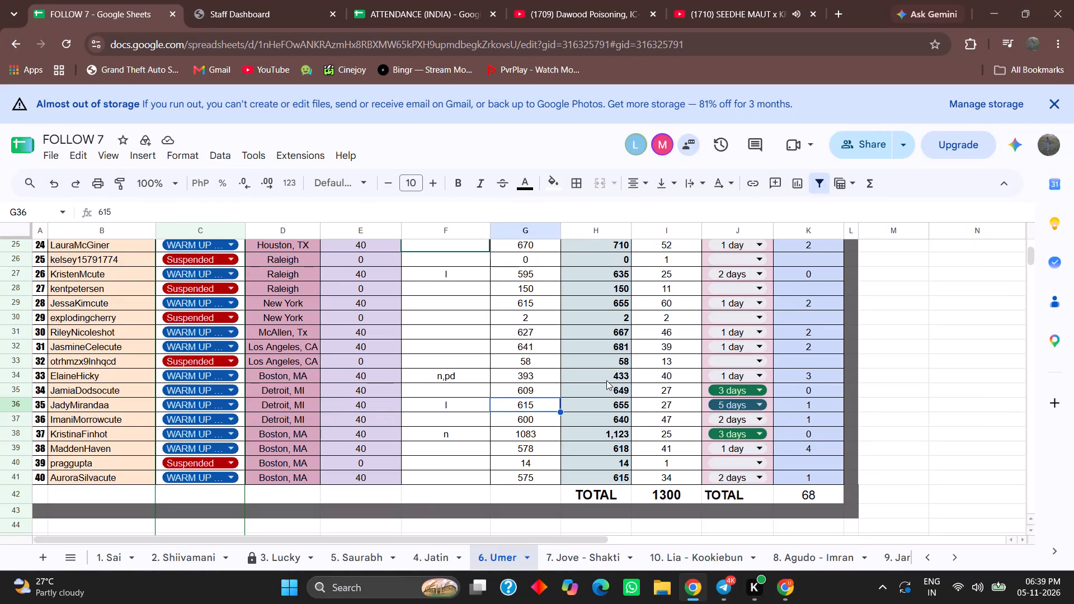
text(655)
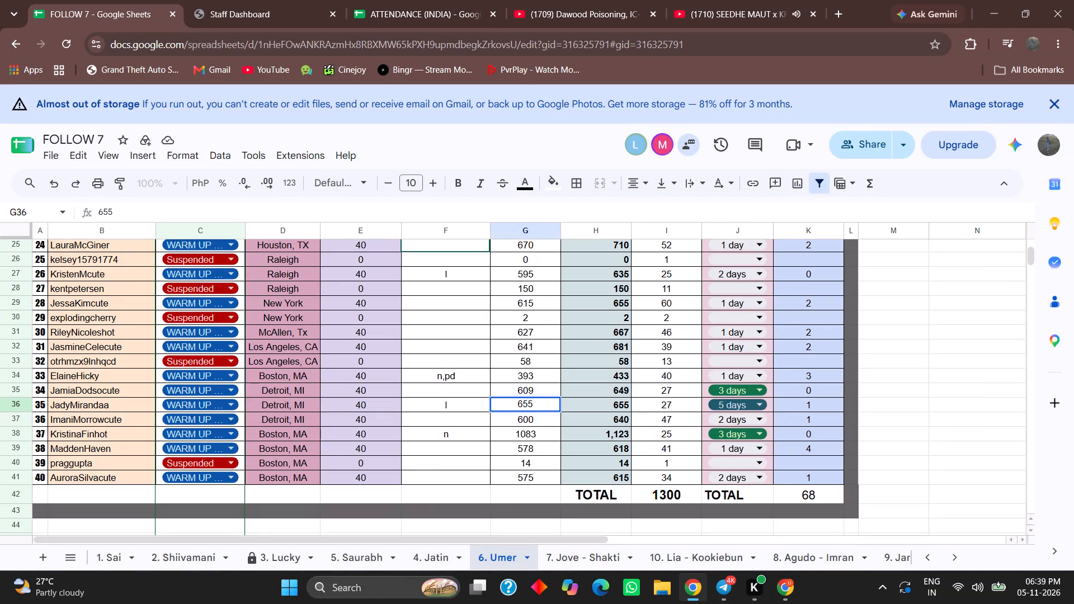
key(Right)
Set the thirty-fifth account's column J duration in row 36 to 6 days.
key(Right)
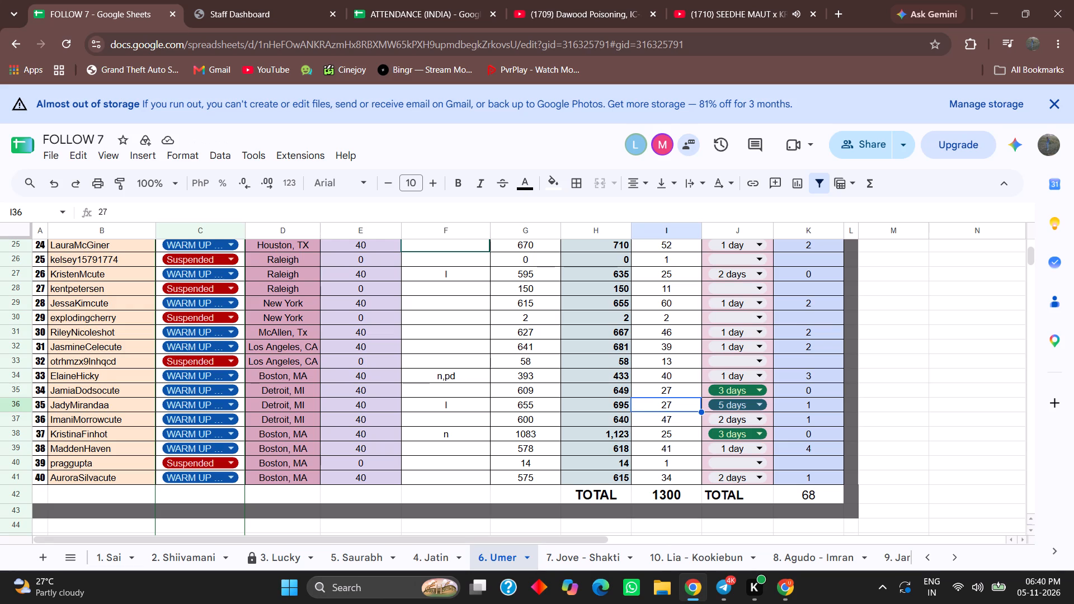
click(729, 409)
click(743, 531)
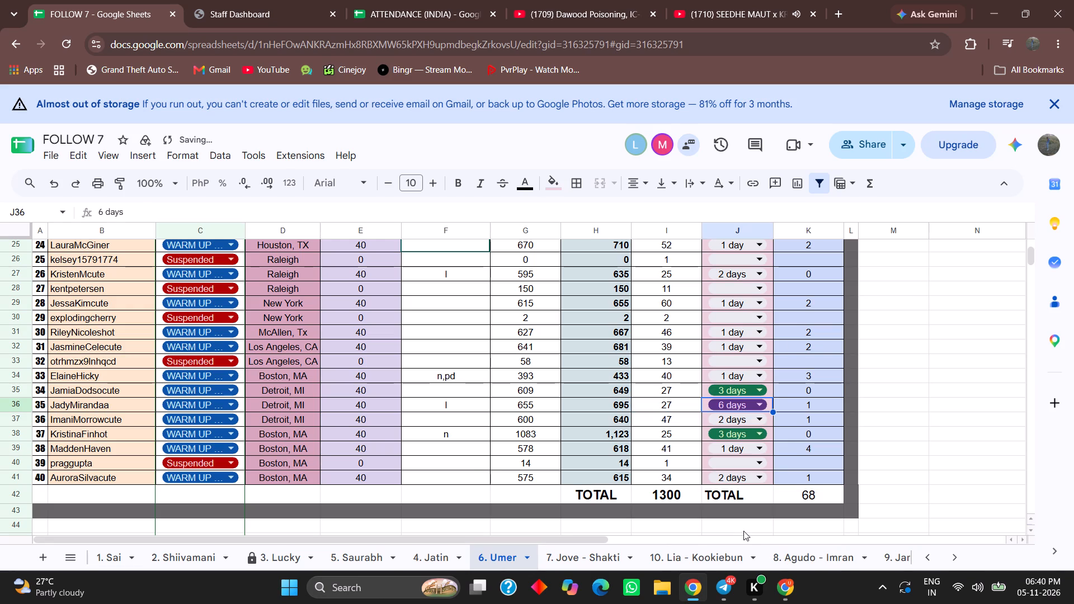
Set the thirty-fifth account's column K figure in row 36 to 2, and return to its VPN CITY cell.
click(784, 408)
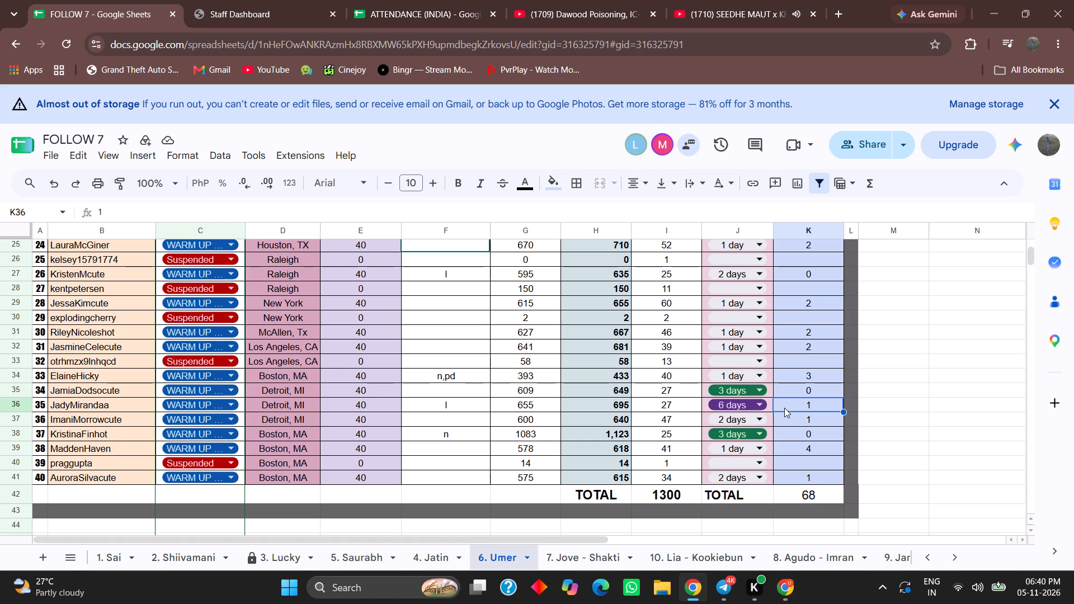
key(2)
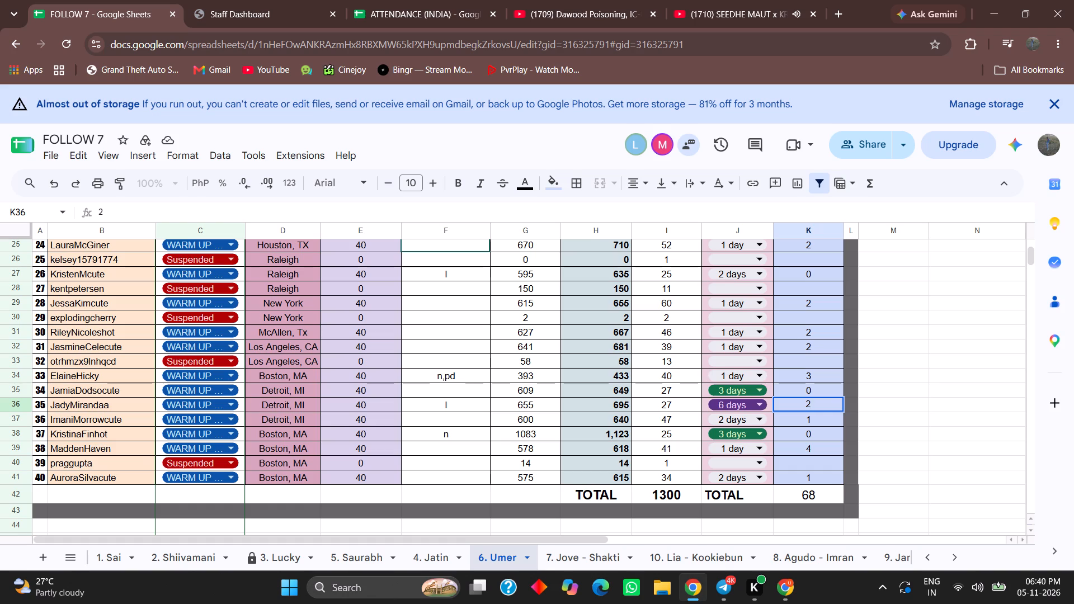
key(Left)
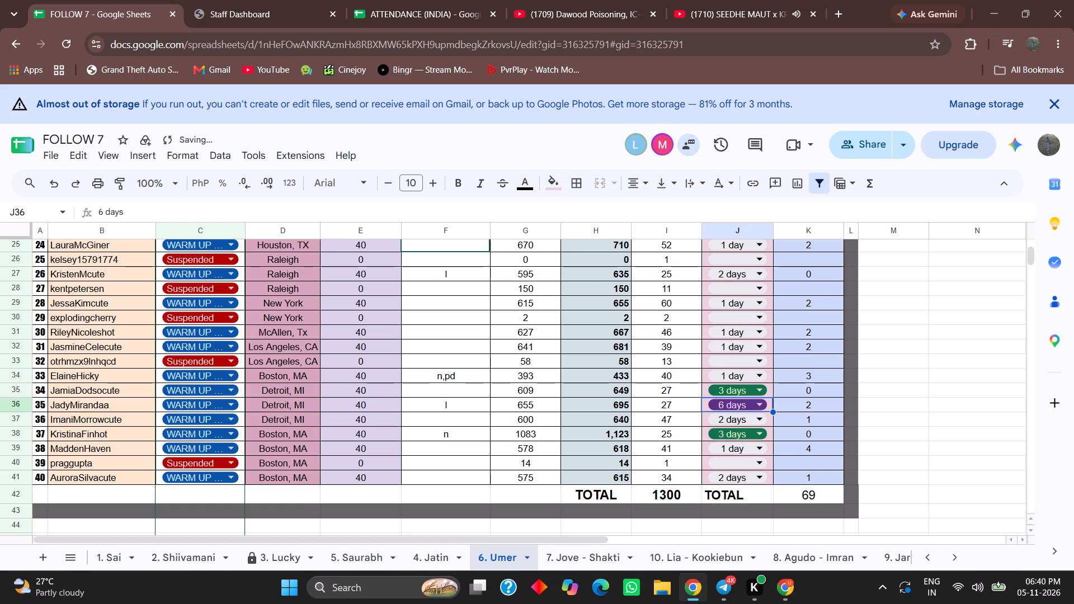
key(Left)
key(Left)
key(Left)
key(Left)
key(Left)
key(Left)
key(Left)
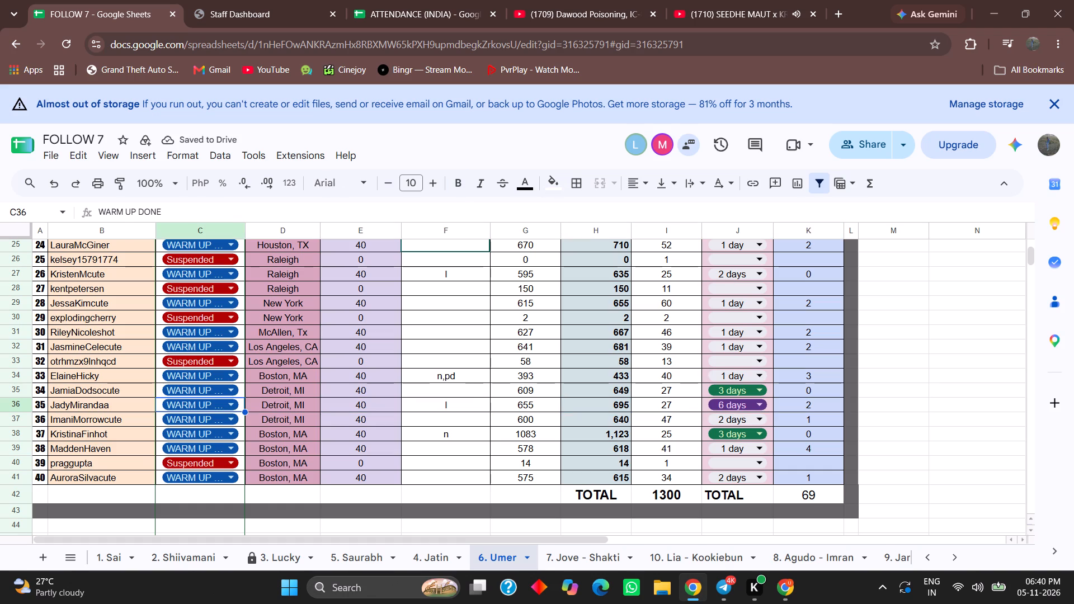
key(Right)
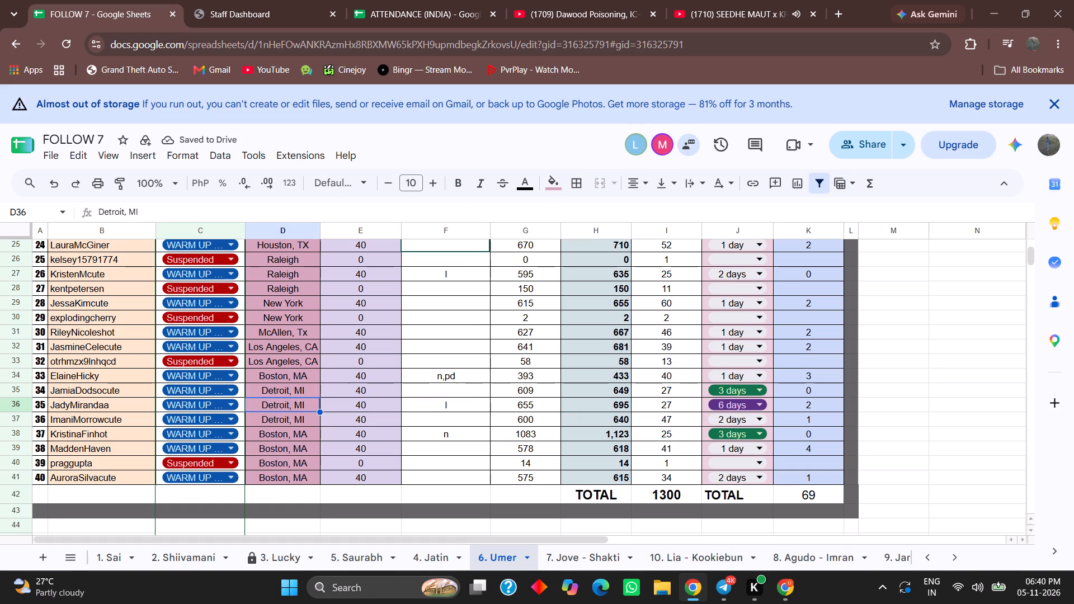
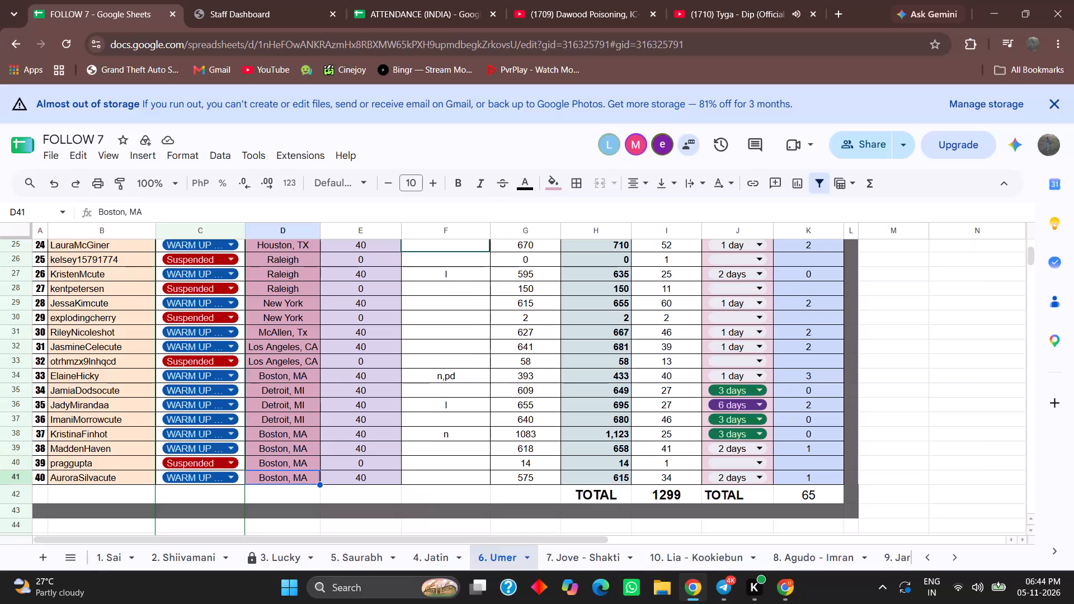
For the fortieth account in row 41, set the column G Current No. FF to 615 and the column I figure to 37.
key(Right)
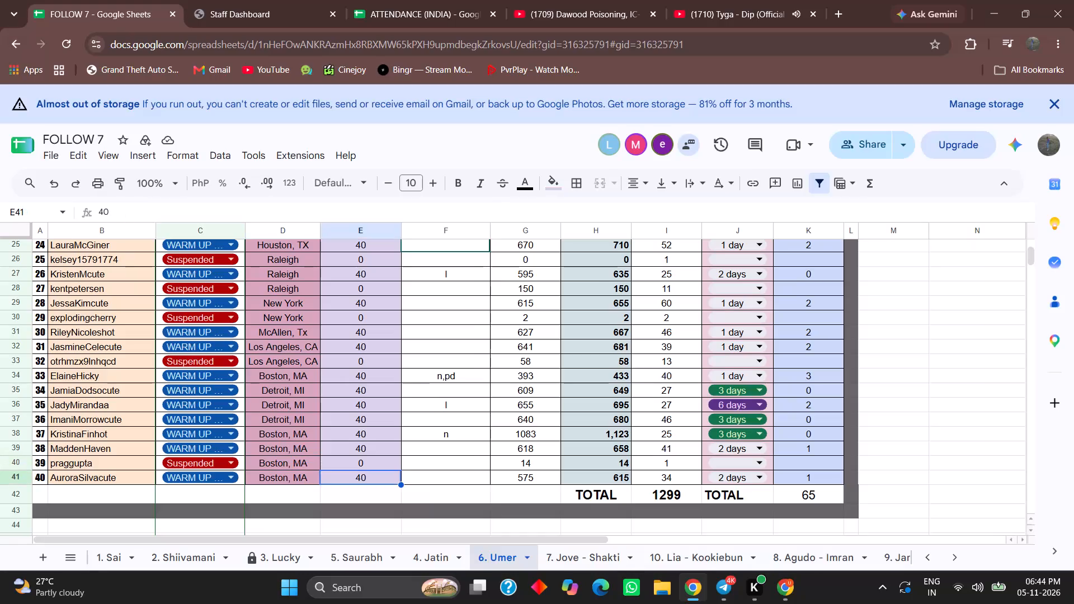
key(Right)
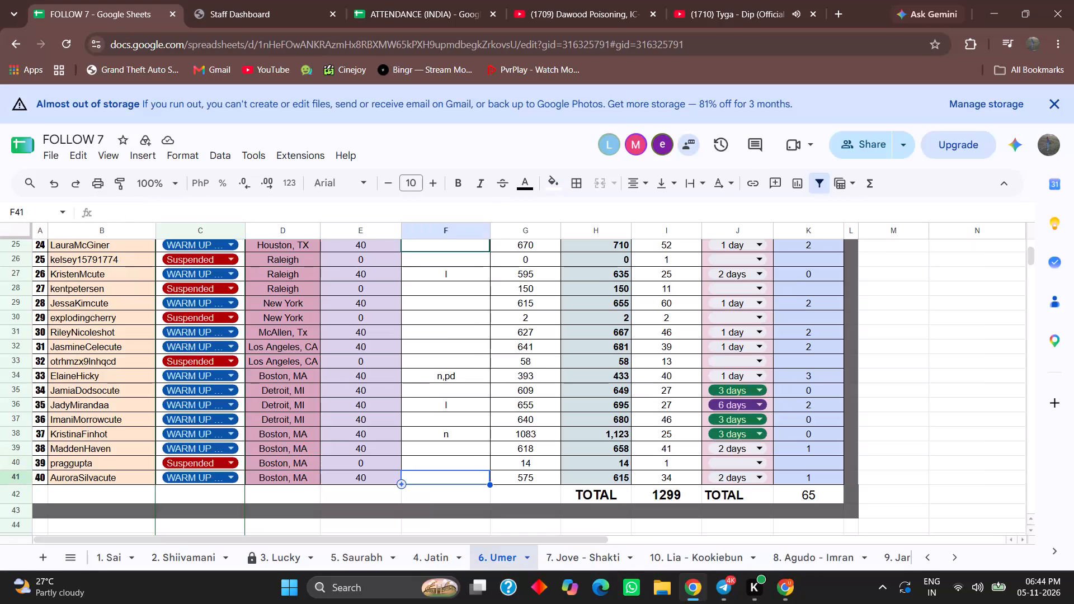
key(Right)
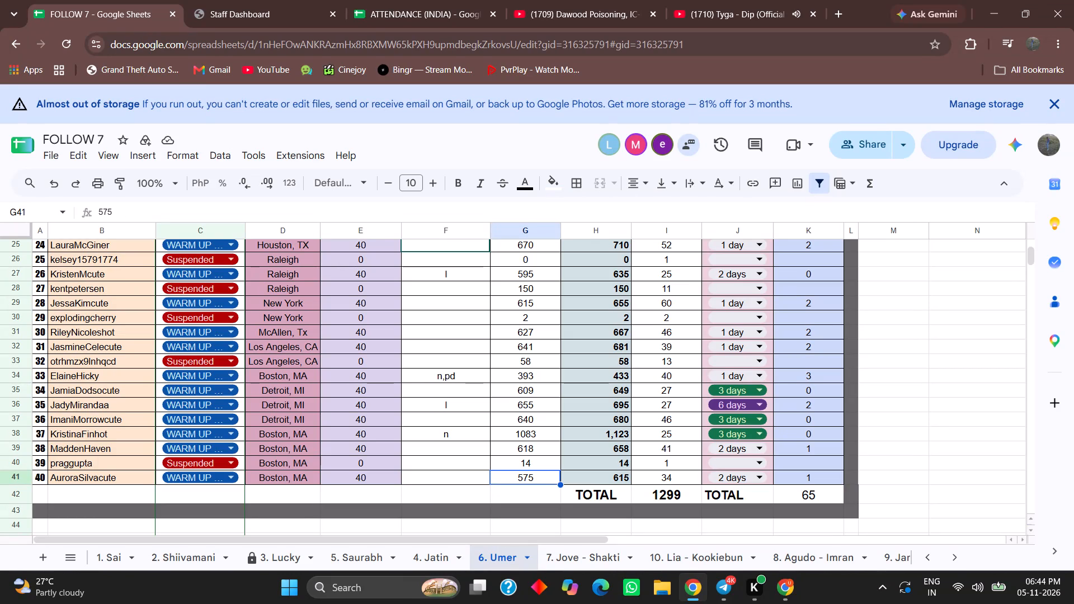
text(615)
key(Right)
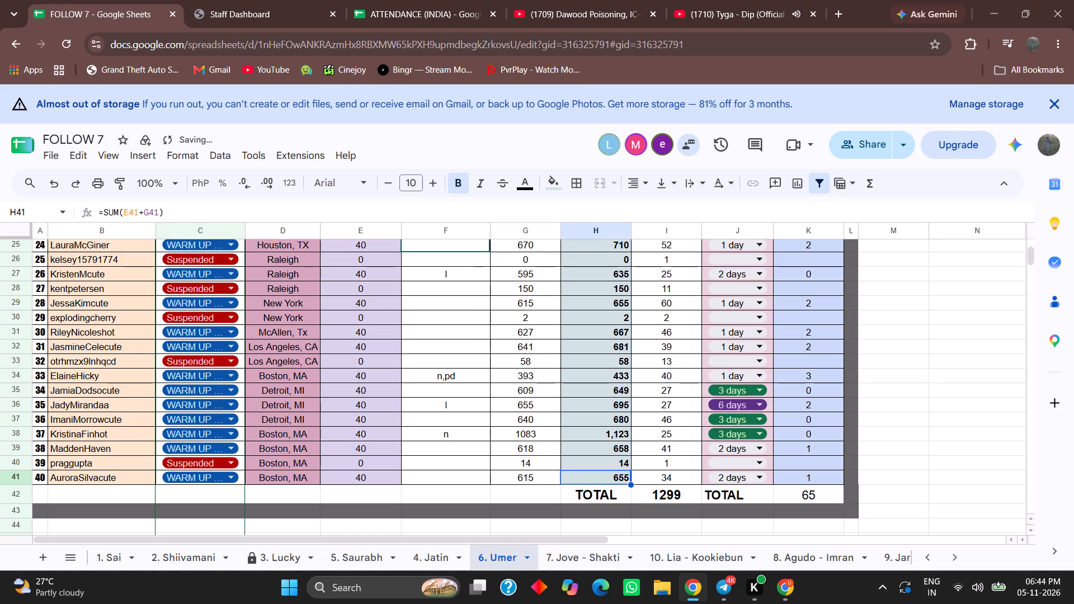
key(Right)
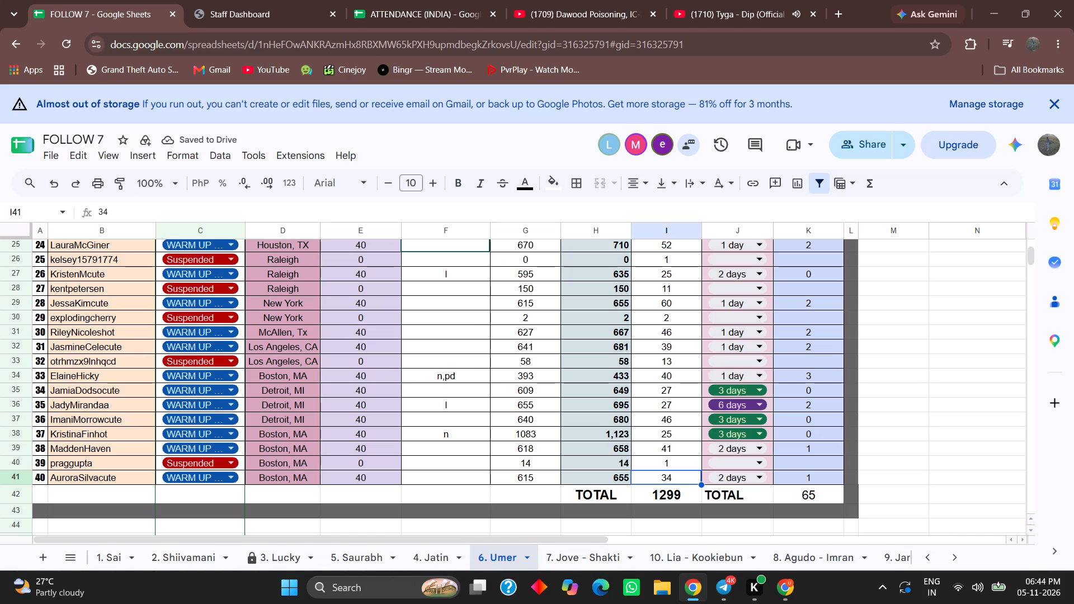
text(37)
key(Right)
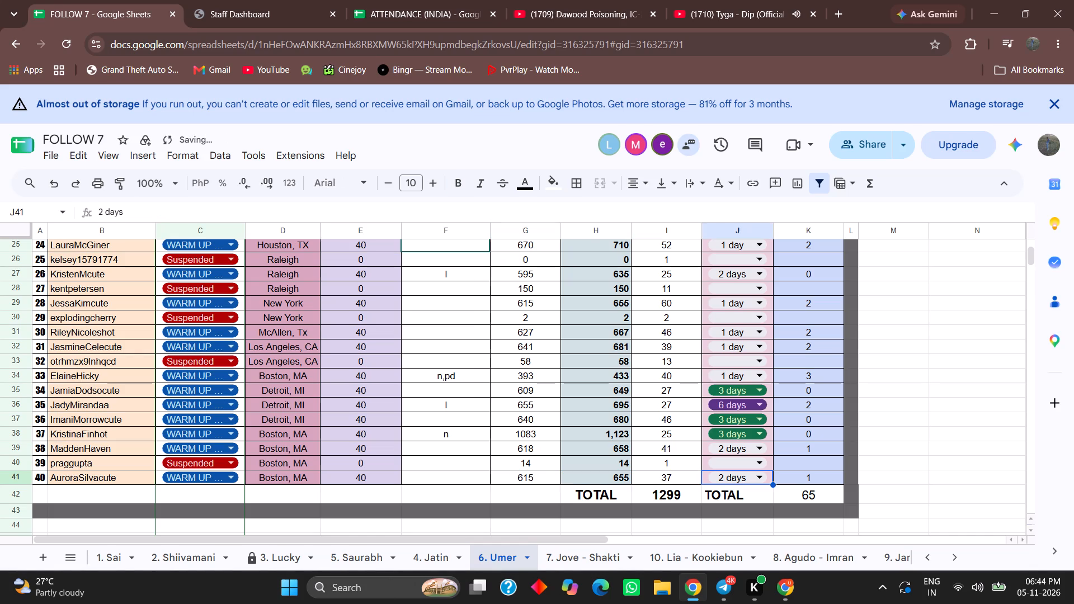
Set the fortieth account's column J duration in row 41 to 1 day and its column K figure to 2, ending on its VPN CITY cell.
click(745, 481)
click(731, 330)
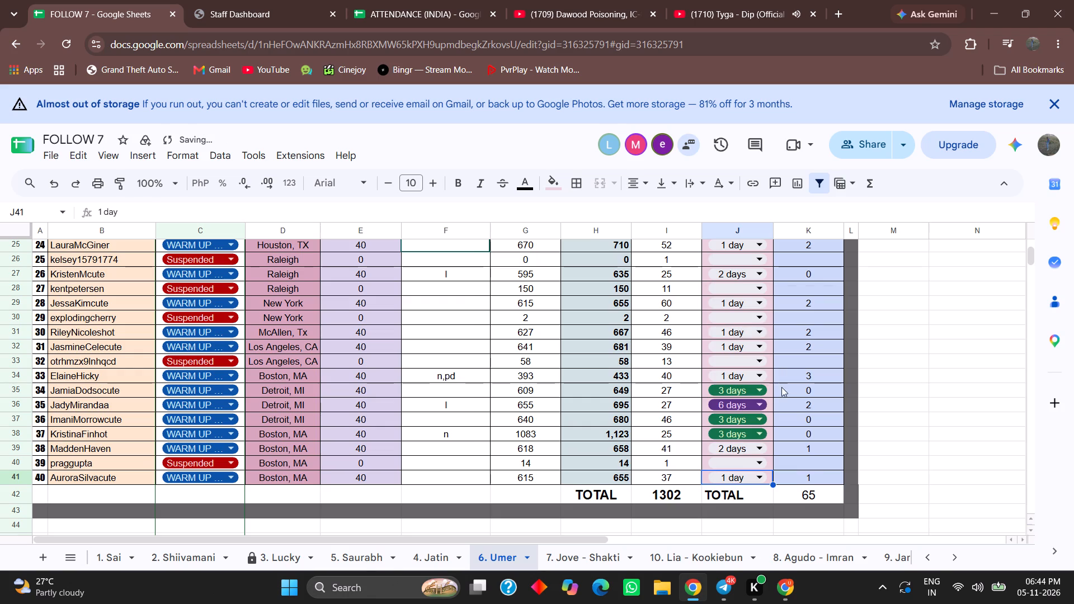
click(810, 474)
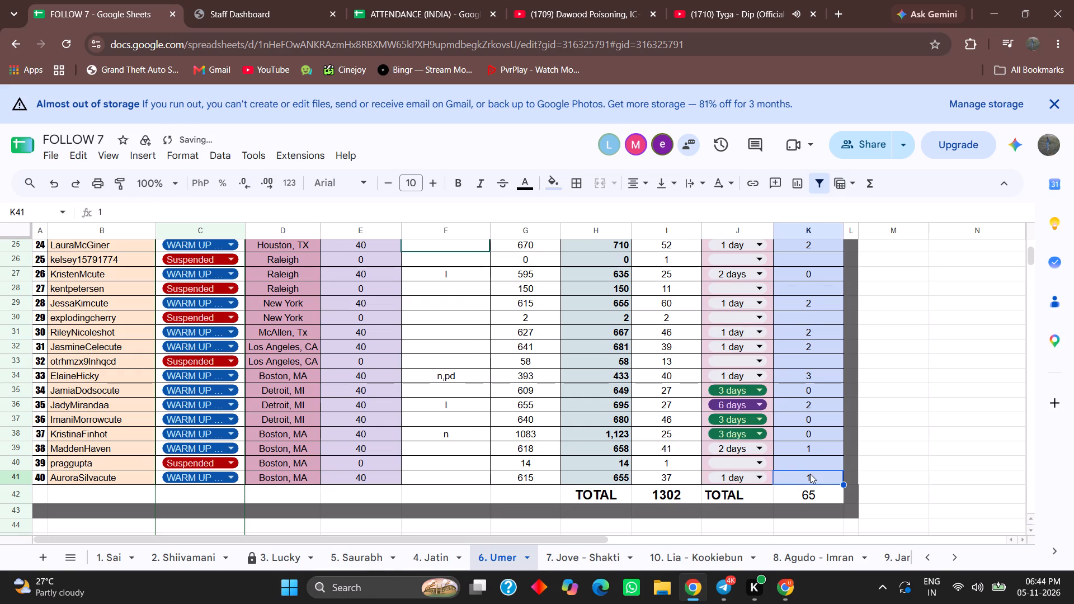
key(2)
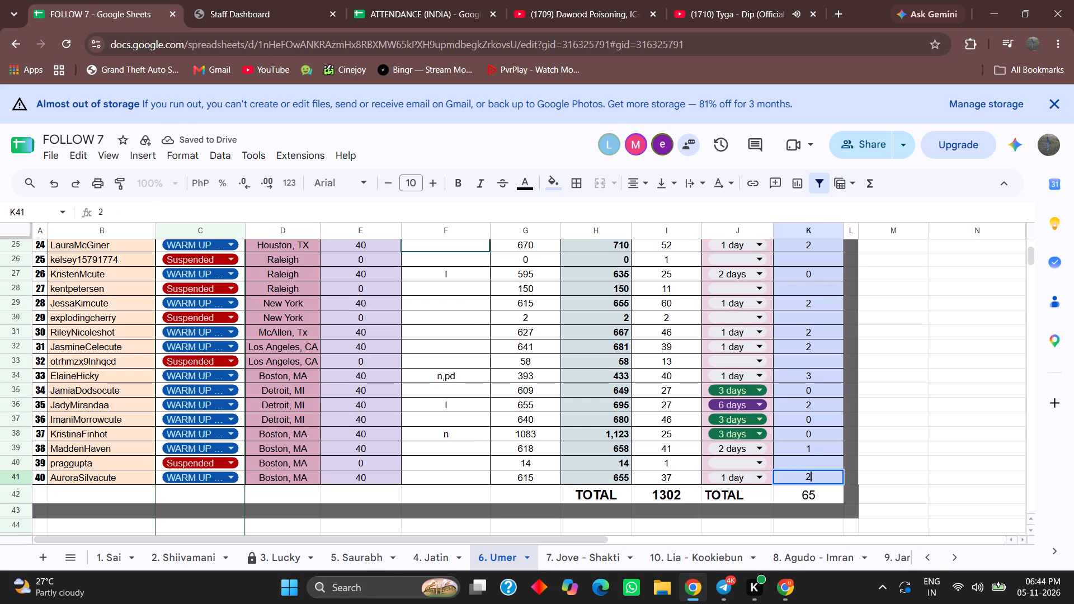
key(Left)
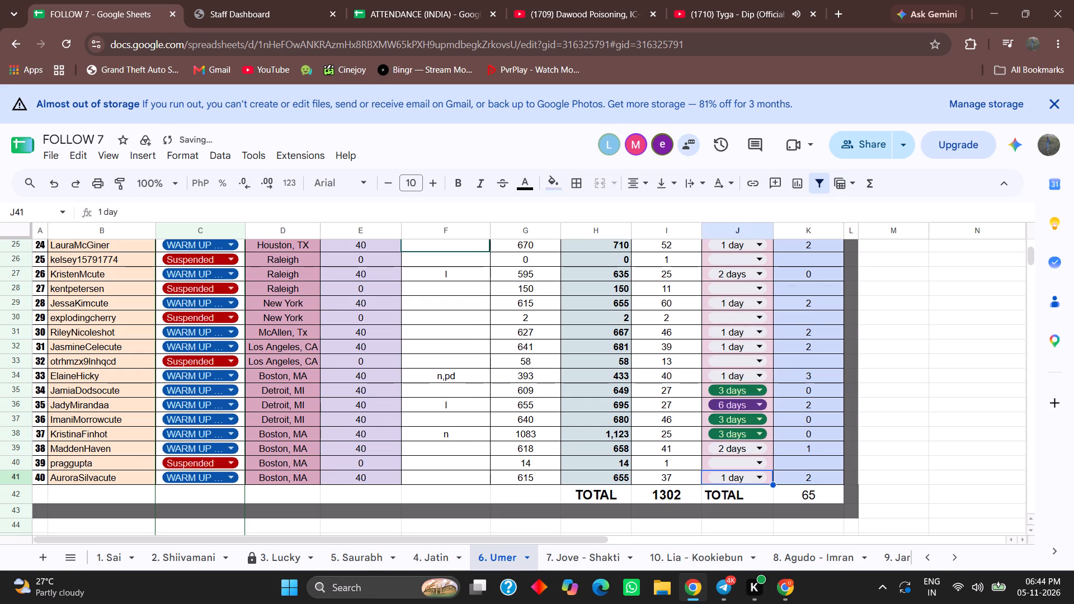
key(Left)
key(Left)
key(Left)
key(Left)
key(Left)
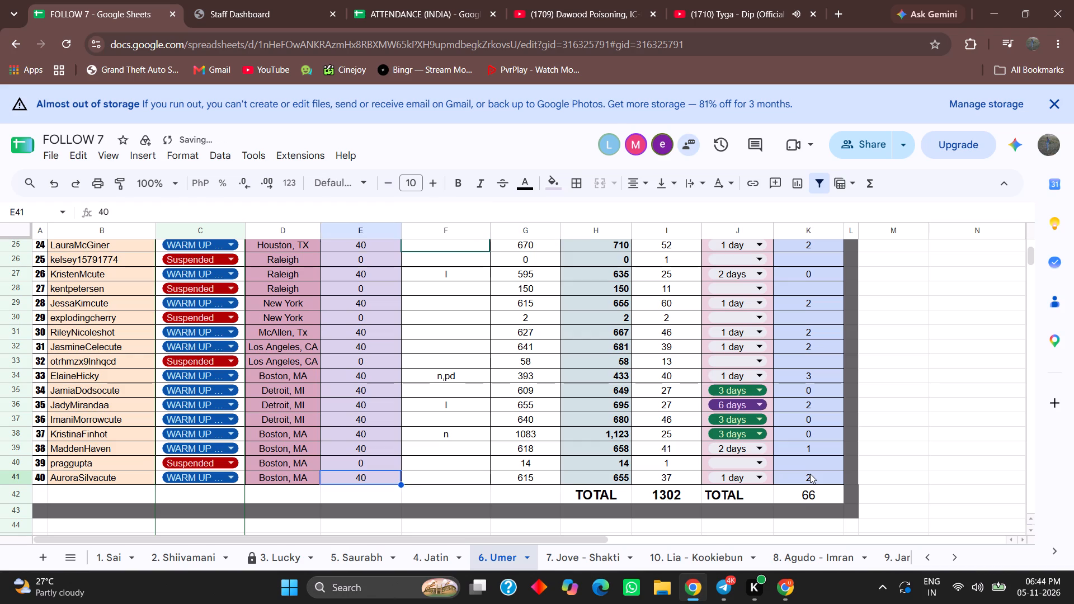
key(Left)
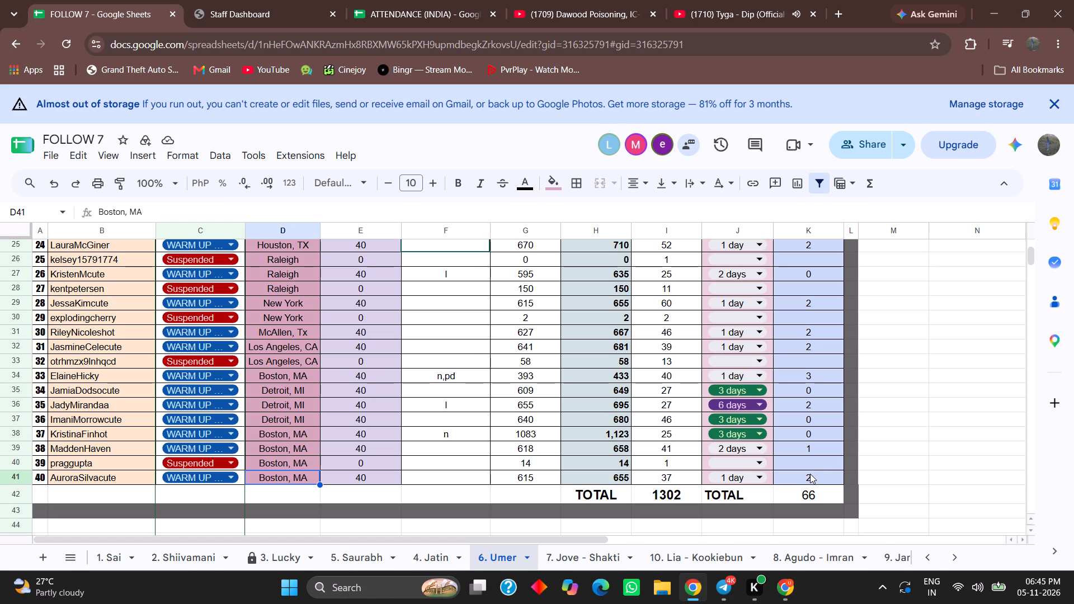
For the thirty-seventh account in row 38, set the column G Current No. FF to 1123 and the column I figure to 26.
key(Up)
key(Up)
key(Up)
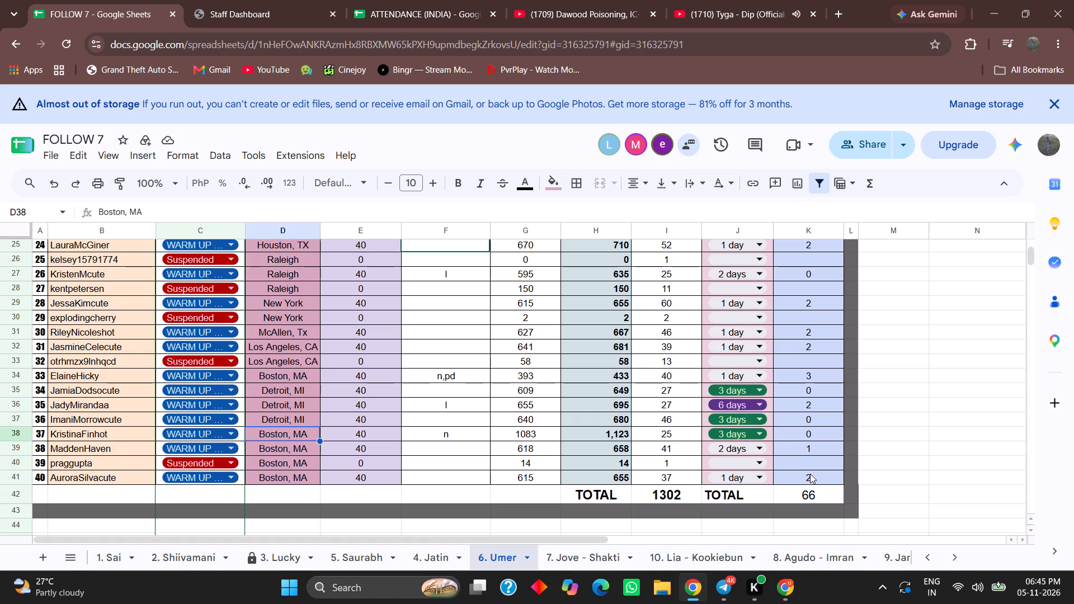
key(Right)
key(Right)
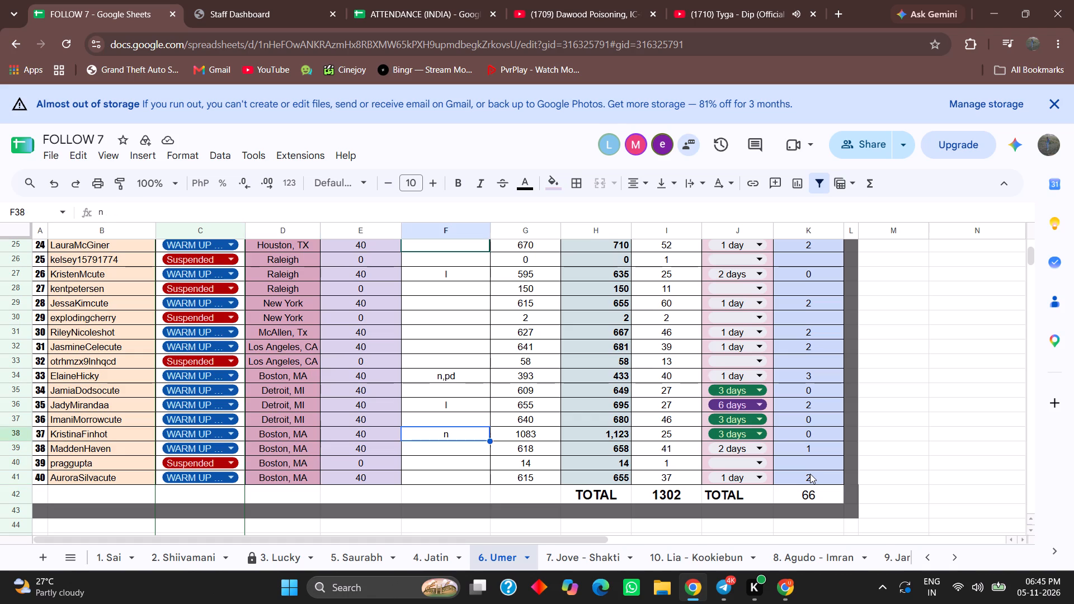
key(Right)
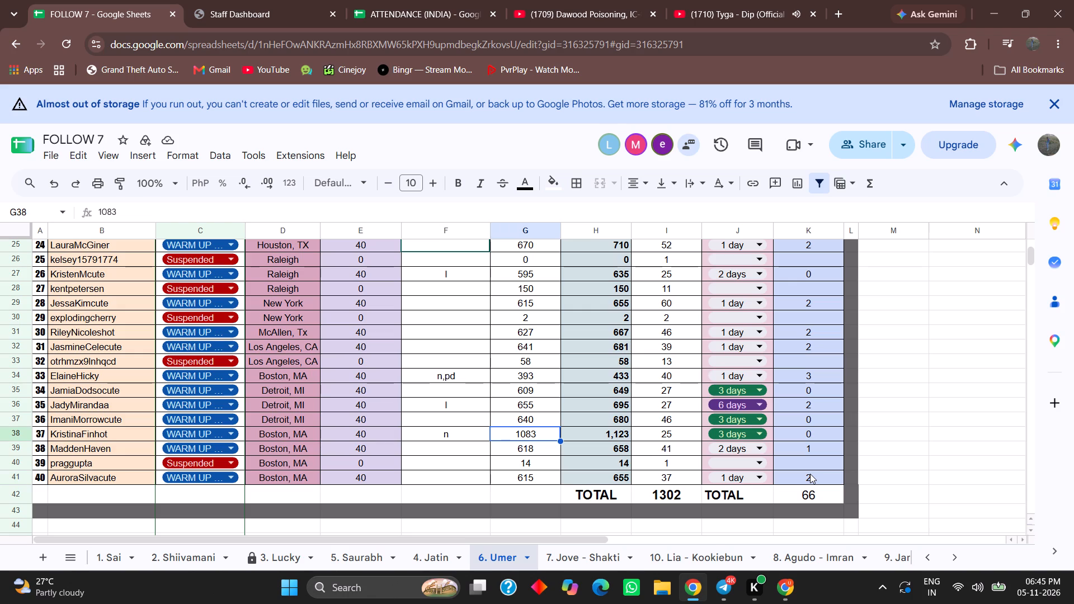
text(1123)
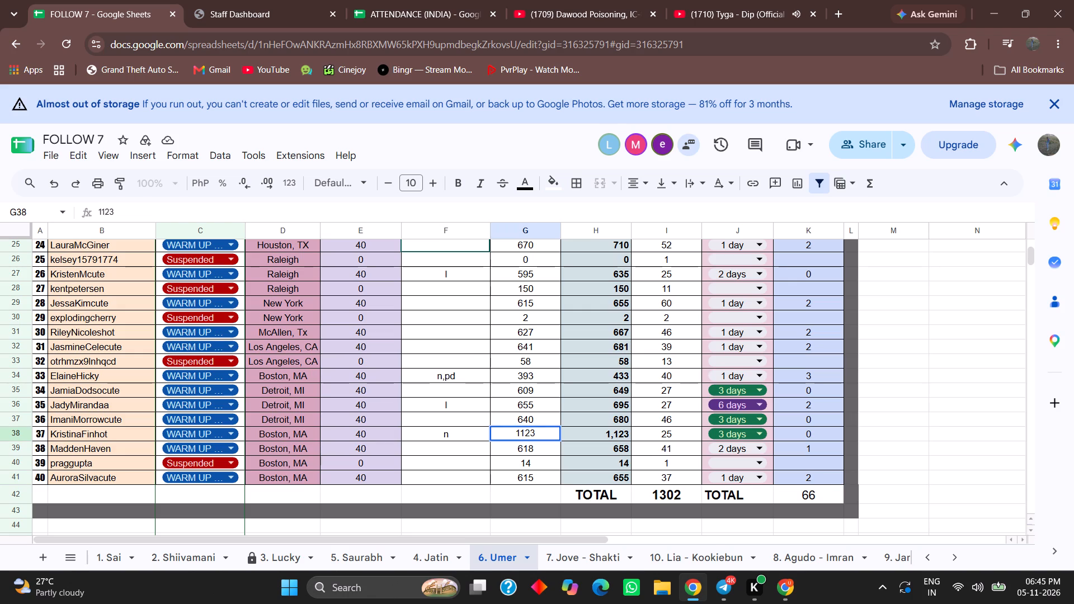
key(Right)
key(Right)
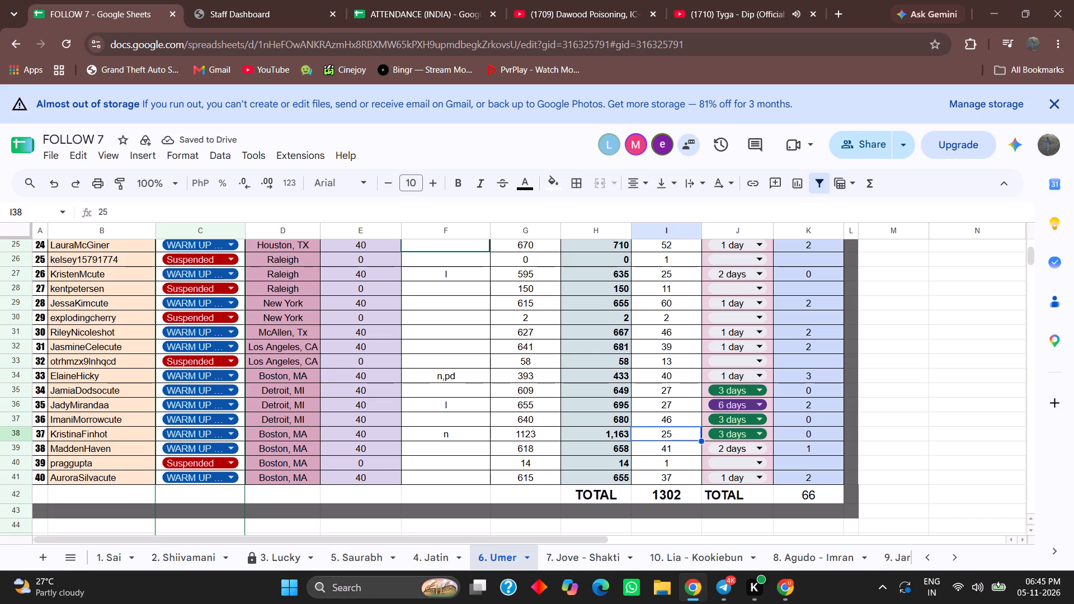
key(2)
key(6)
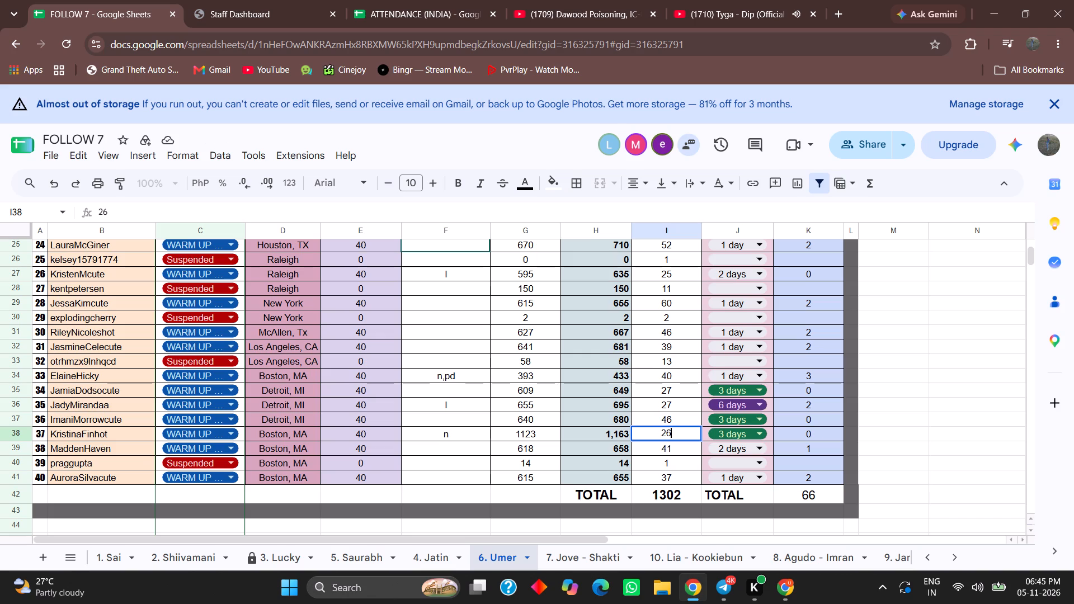
key(Right)
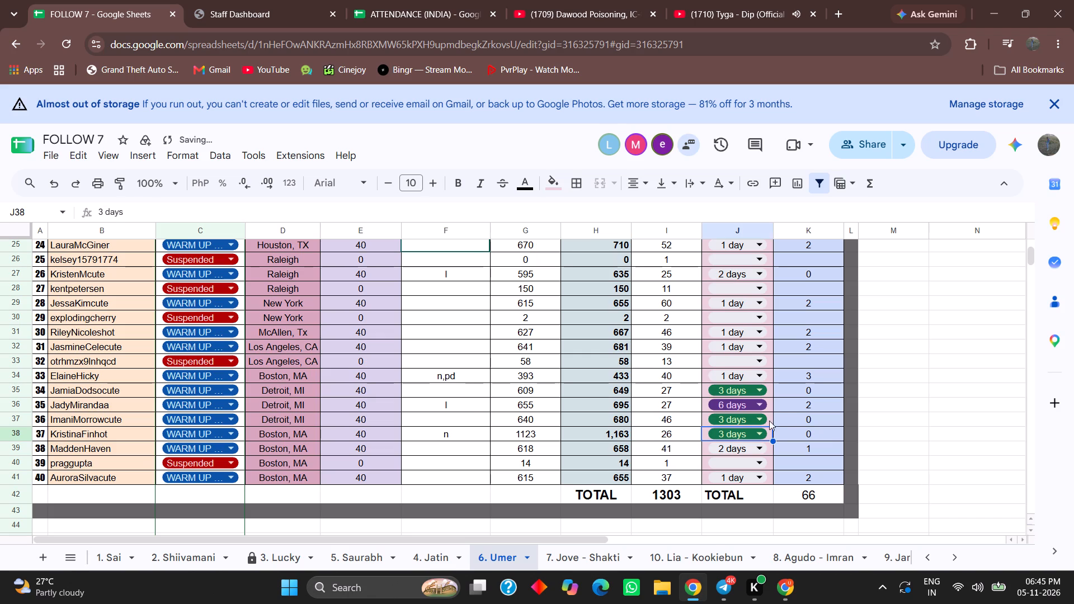
Set the thirty-seventh account's column J duration in row 38 to 2 days and its column K figure to 2, ending on its VPN CITY cell.
click(760, 437)
click(743, 483)
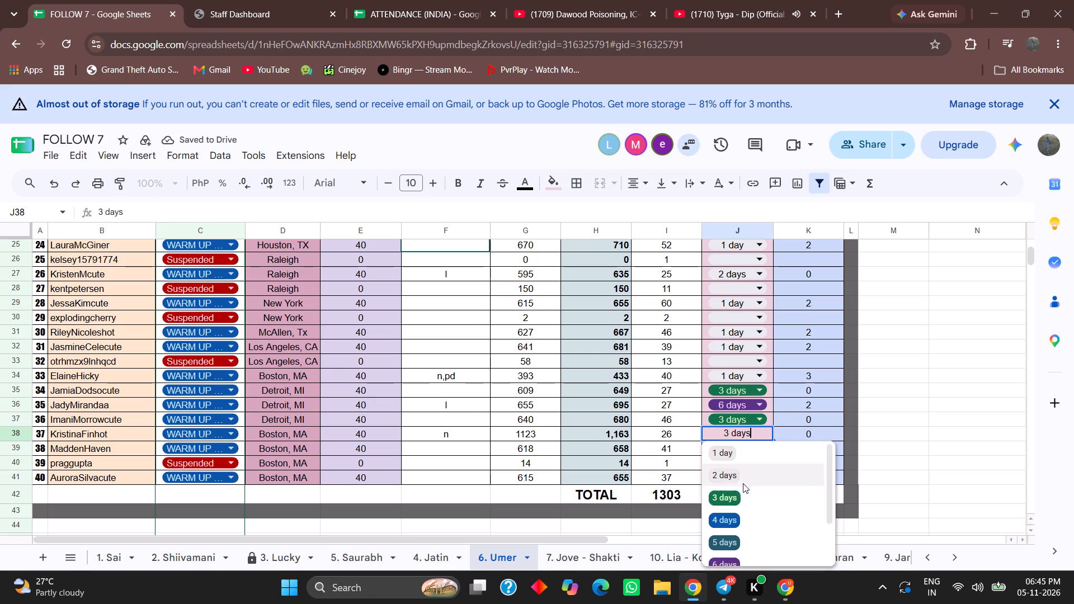
click(798, 431)
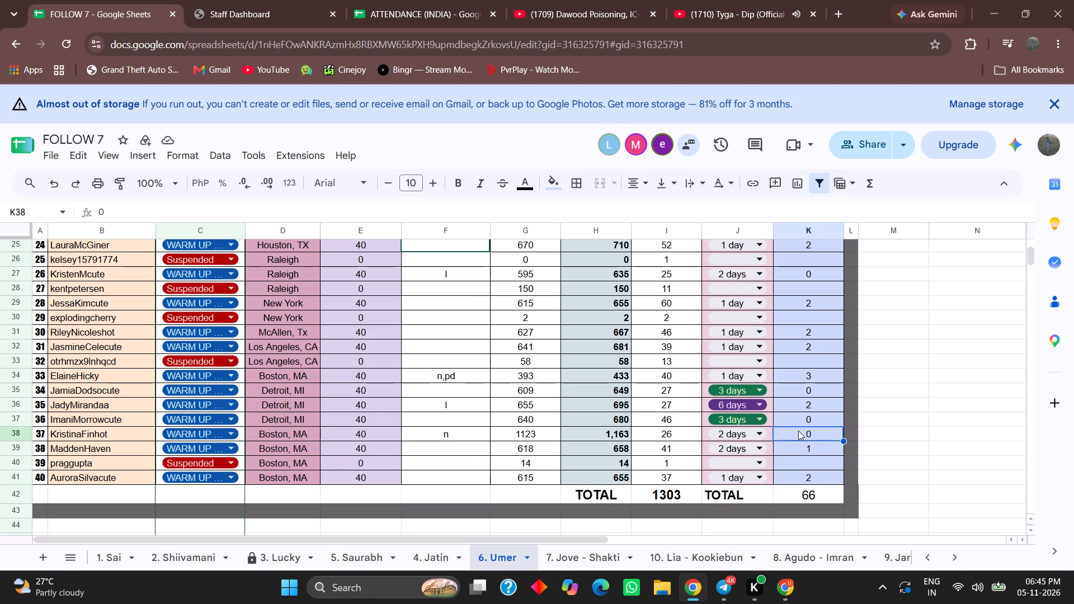
key(2)
key(Left)
key(Left)
key(Left)
key(Left)
key(Left)
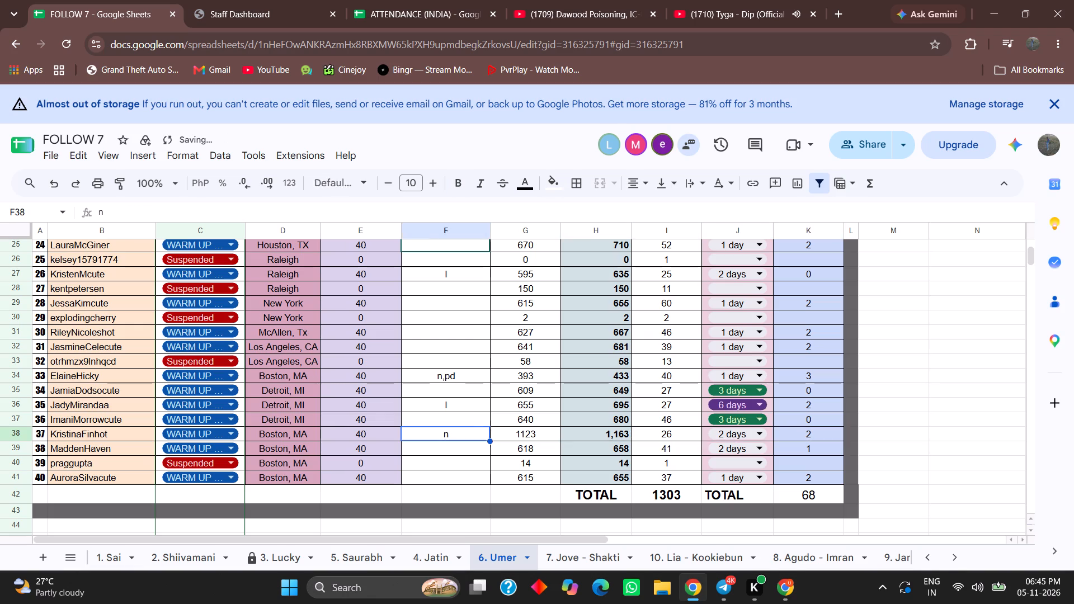
key(Left)
key(Left)
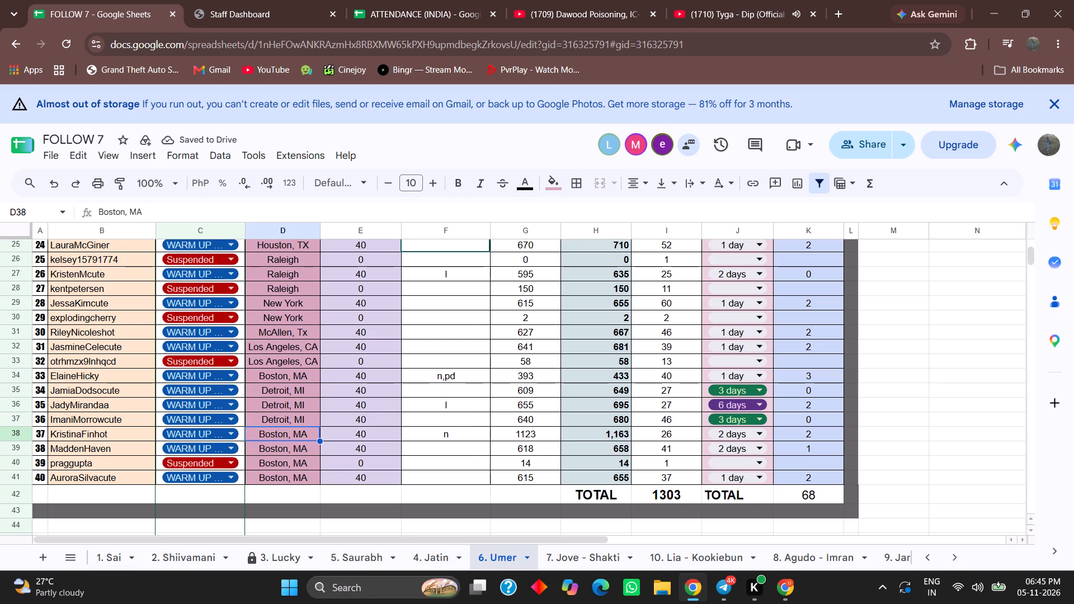
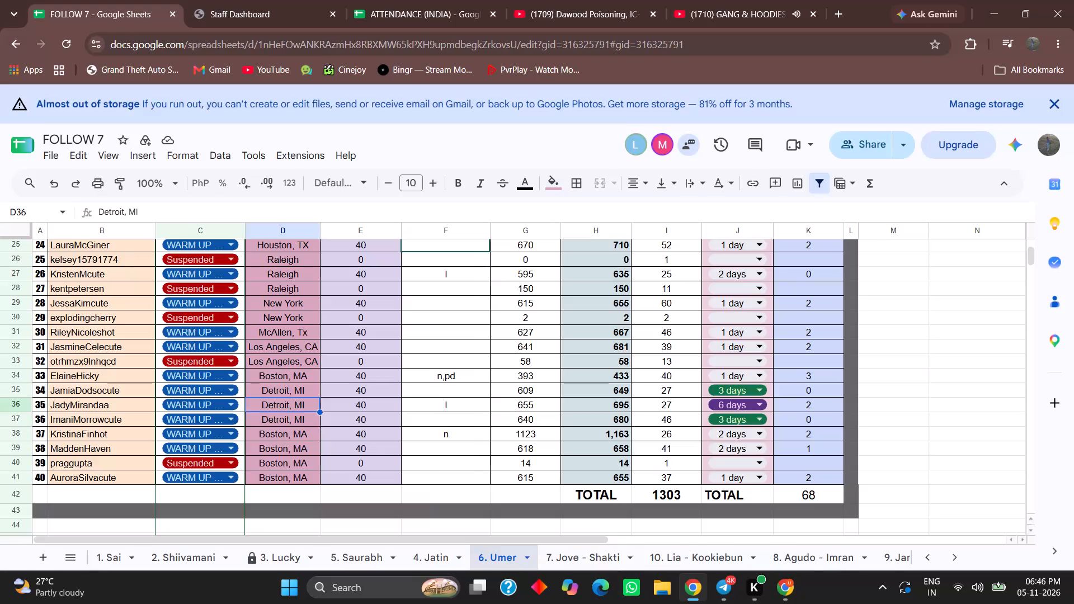
For the thirty-third account in row 34, set the column G Current No. FF to 433.
key(Up)
key(Up)
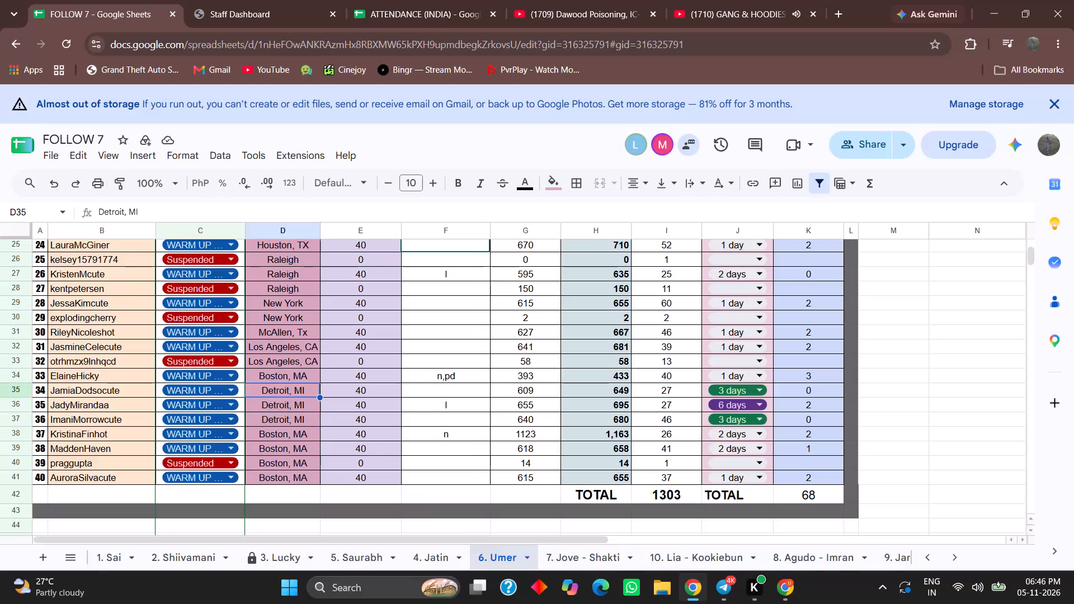
key(Right)
key(Right)
key(Right)
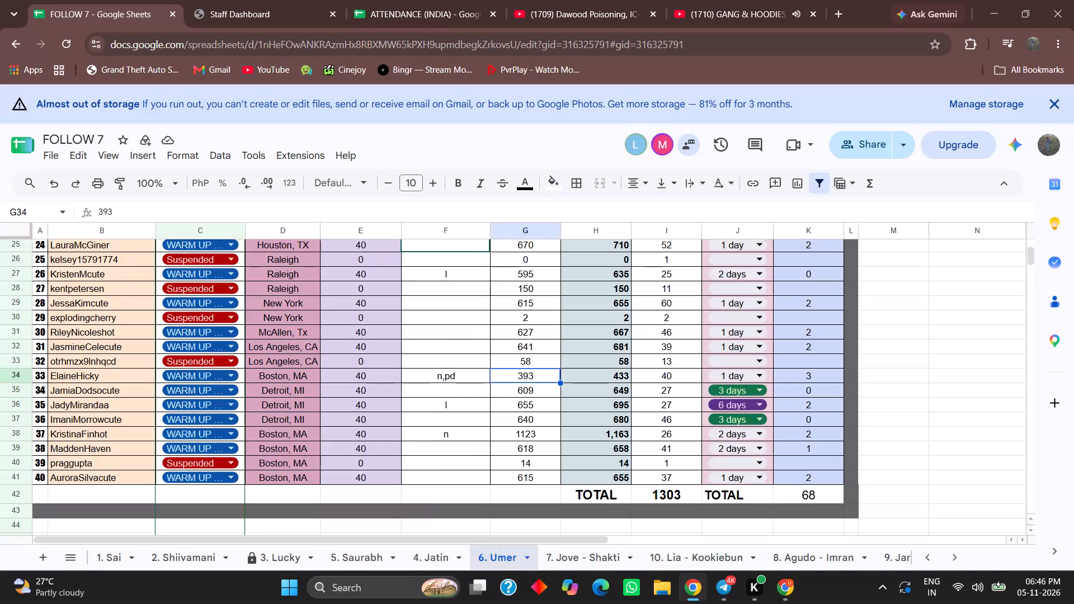
key(4)
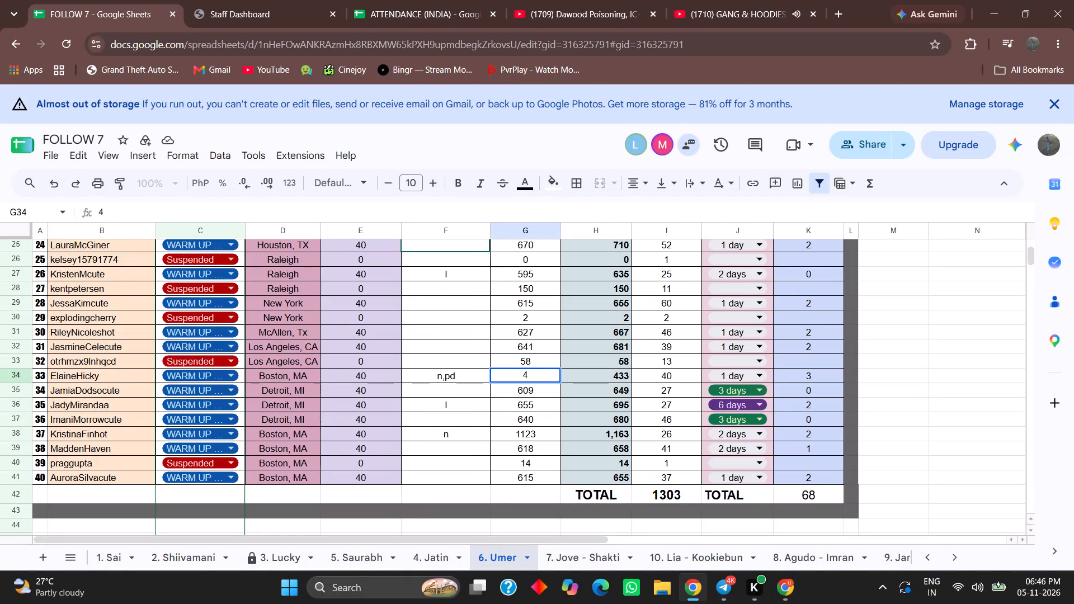
text(33)
key(Right)
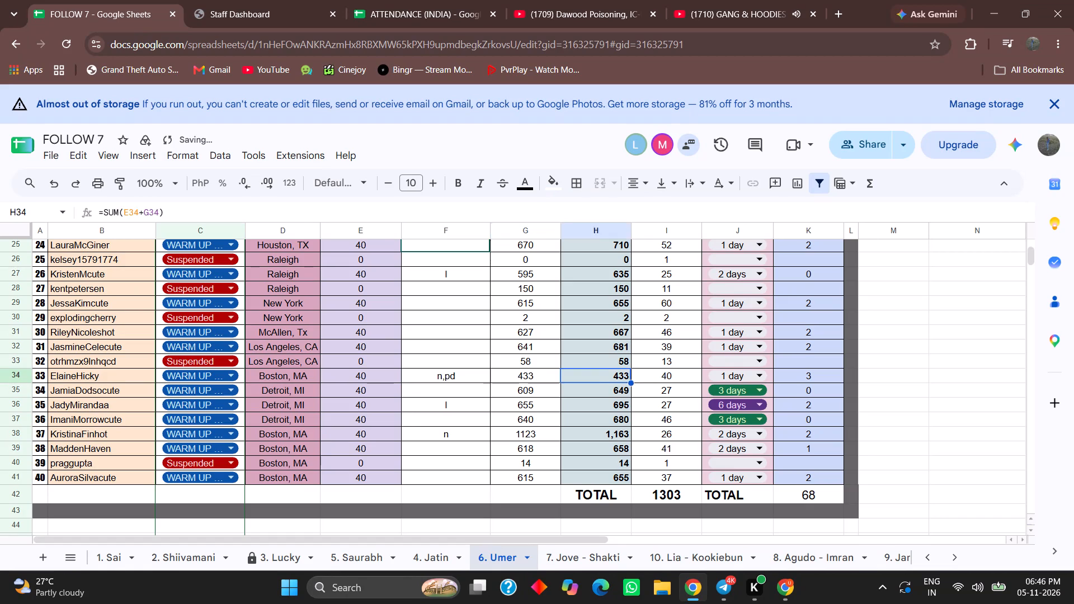
key(Right)
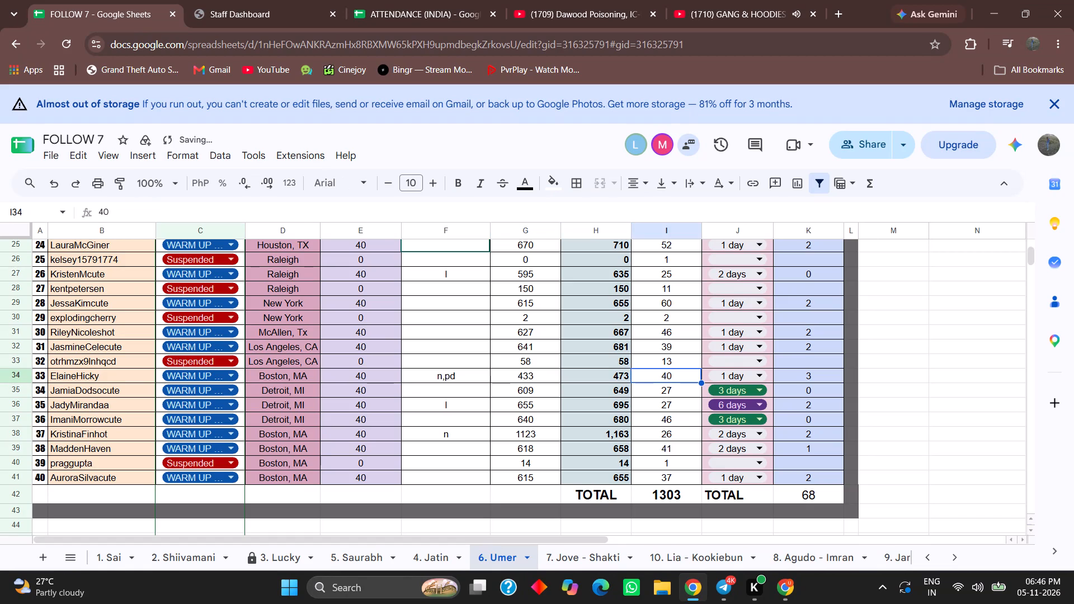
Set the thirty-third account's column J duration in row 34 to 2 days and its column K figure to 0, ending on its VPN CITY cell.
key(Right)
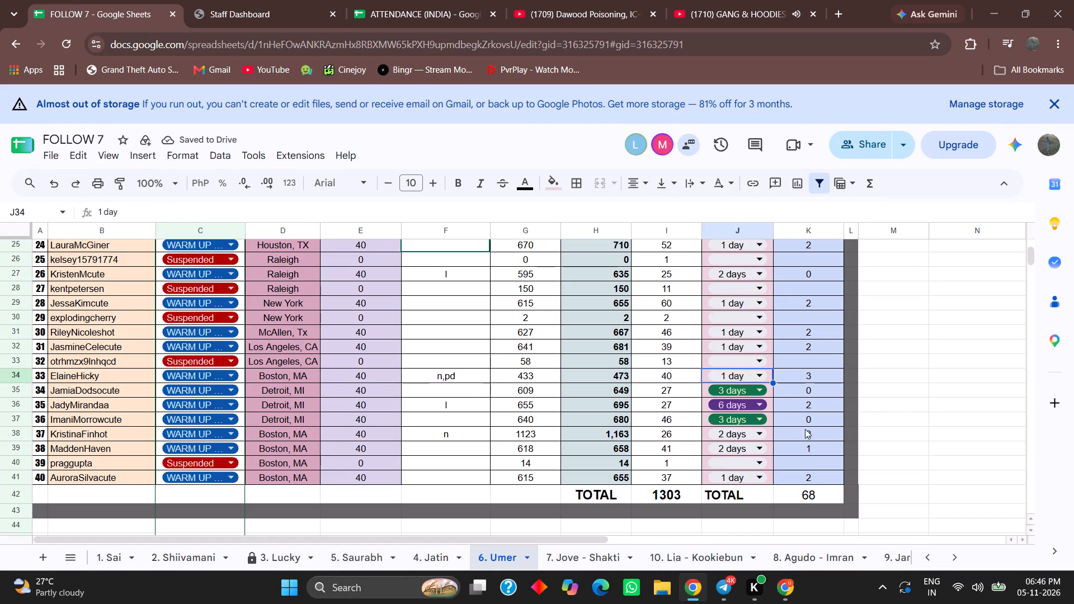
click(754, 377)
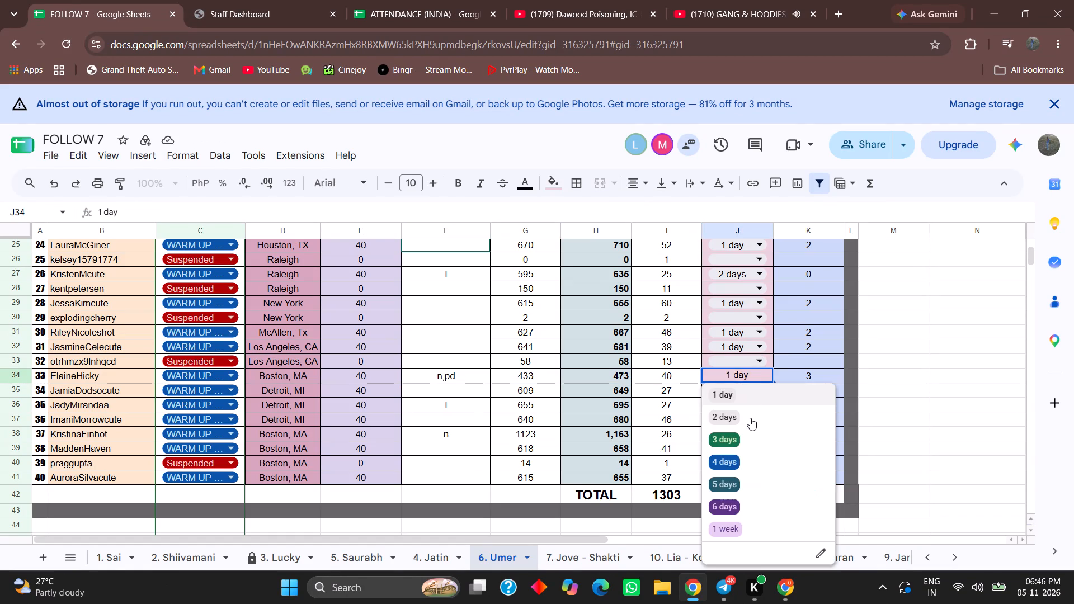
click(750, 418)
click(790, 377)
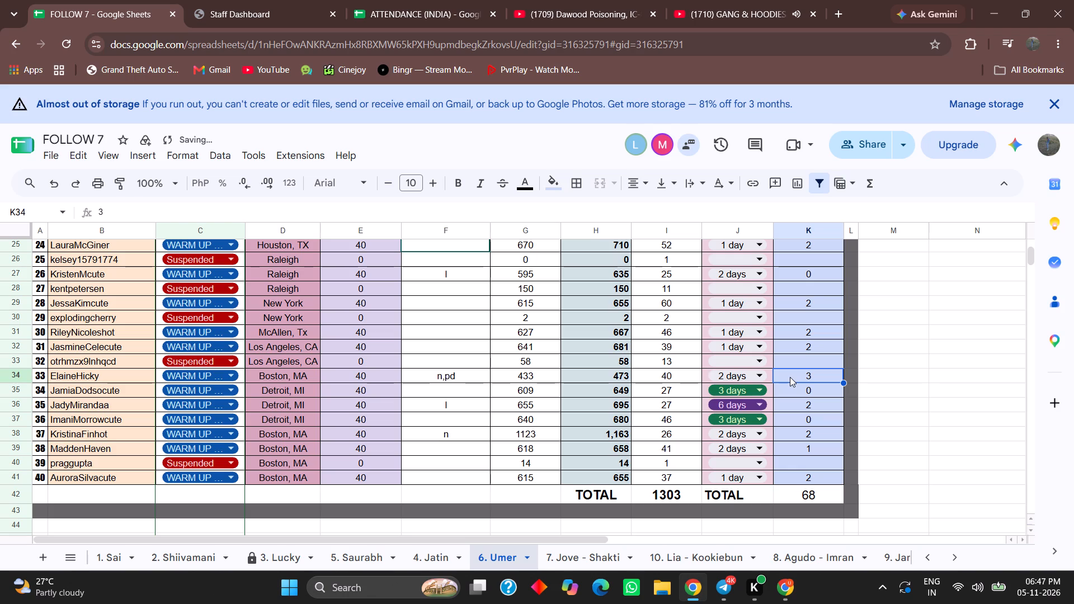
key(0)
key(Left)
key(Left)
key(Left)
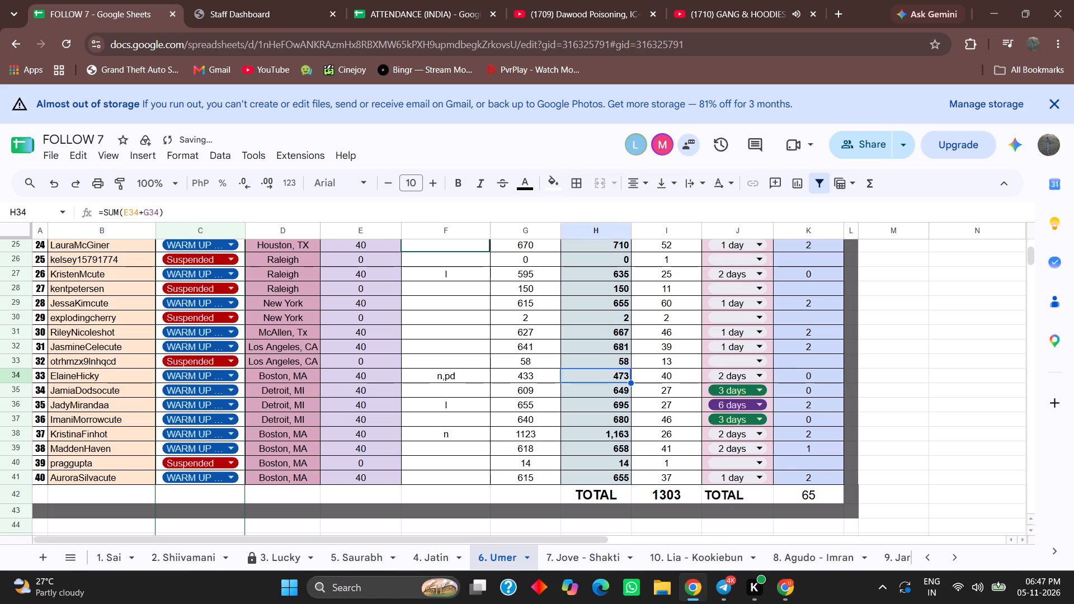
key(Left)
key(Left)
key(Left)
key(Left)
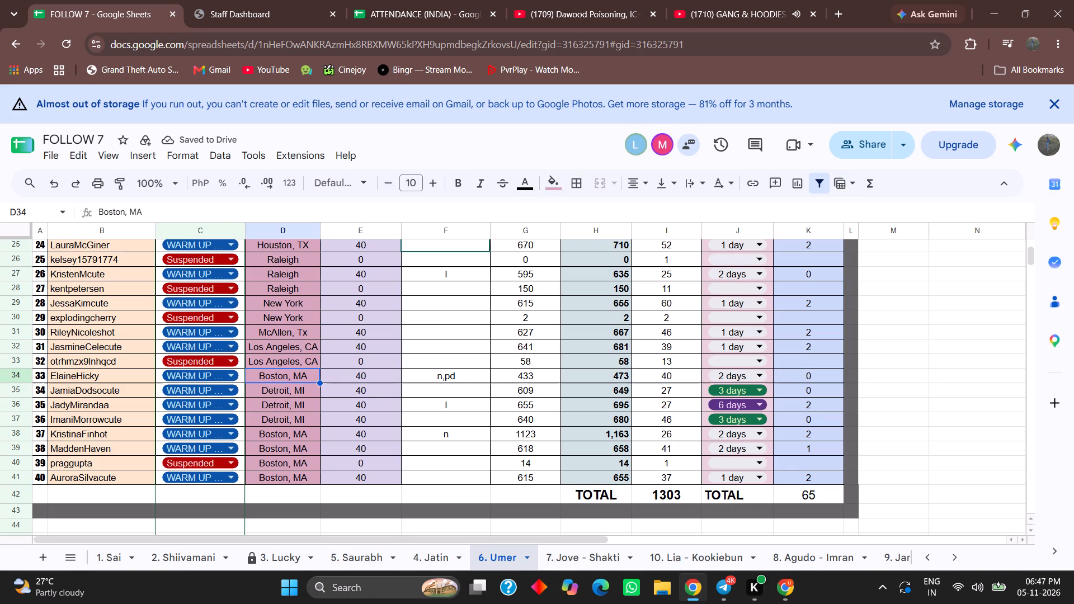
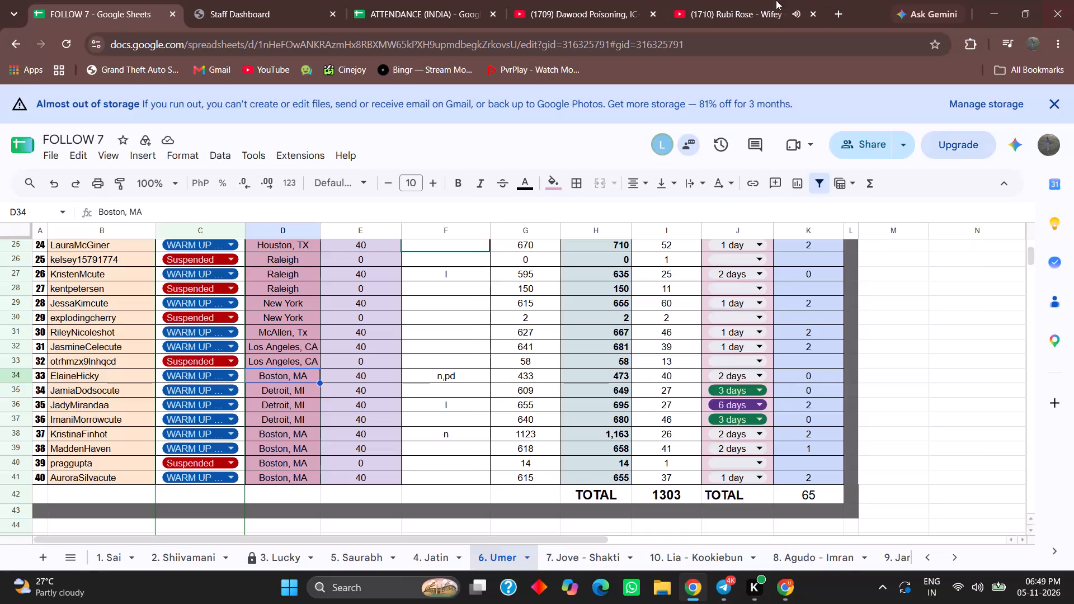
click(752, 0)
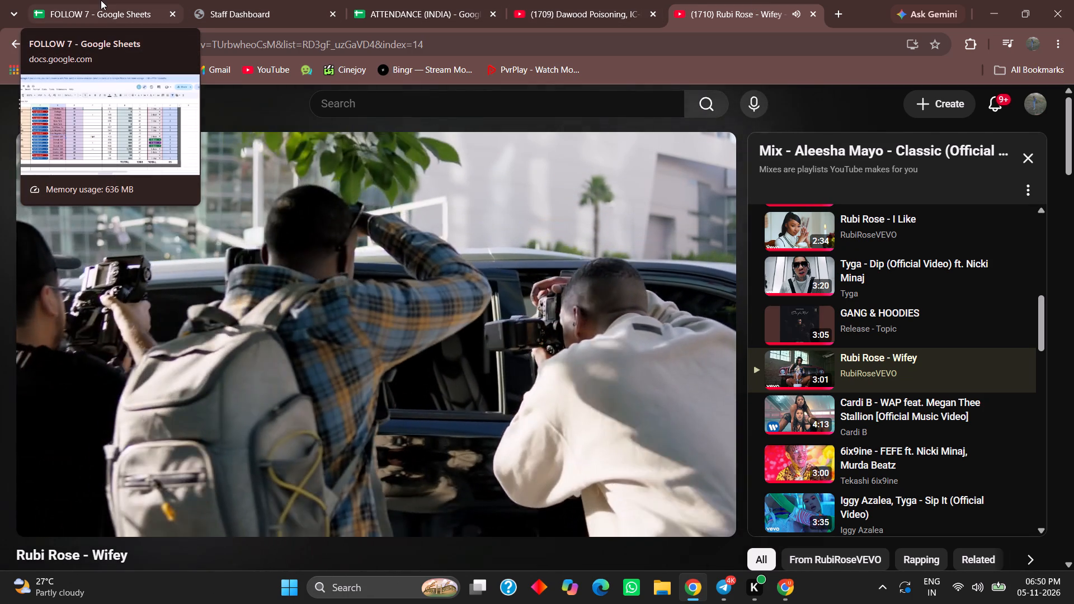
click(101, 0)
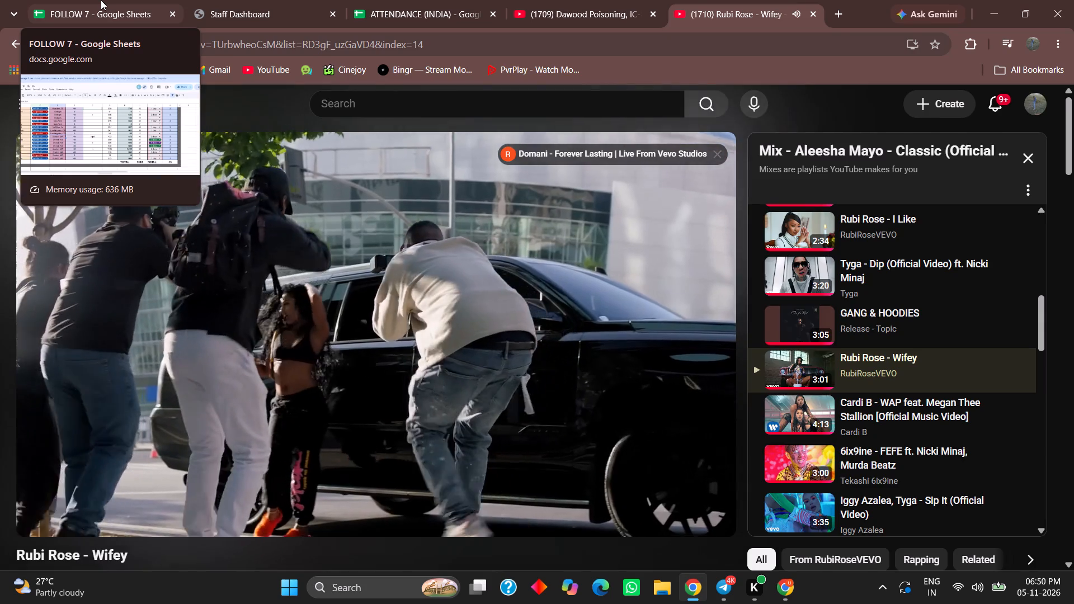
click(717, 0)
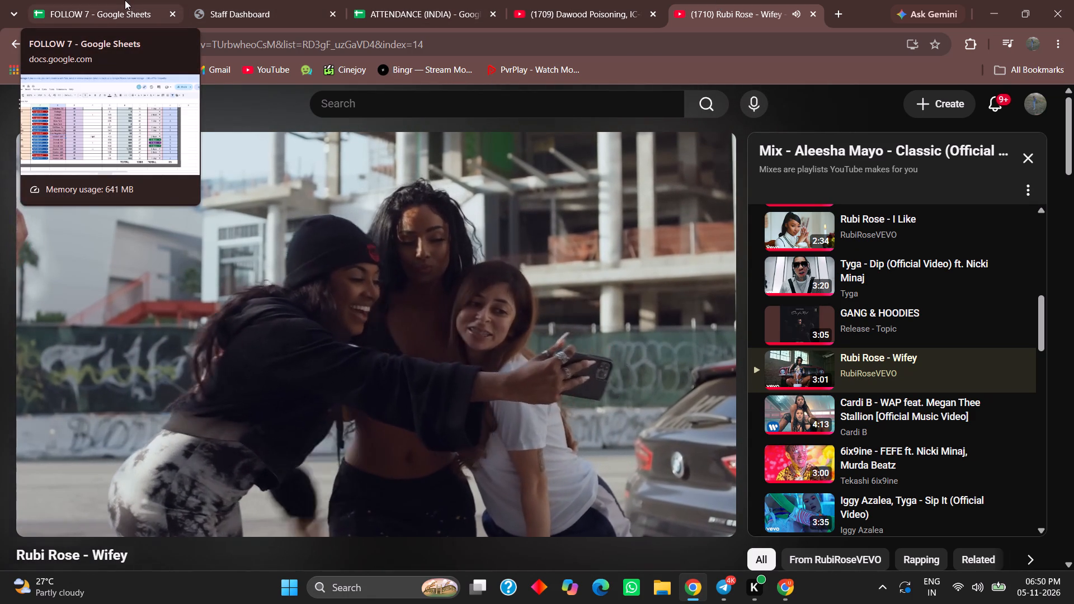
Return to the FOLLOW 7 sheet and select the fifteenth account's column G Current No. FF cell in row 16.
click(125, 0)
key(Up)
key(Up)
key(Up)
key(Up)
key(Up)
key(Up)
key(Up)
key(Up)
key(Up)
key(Up)
key(Up)
key(Up)
key(Up)
key(Up)
key(Up)
key(Up)
key(Up)
key(Up)
key(Up)
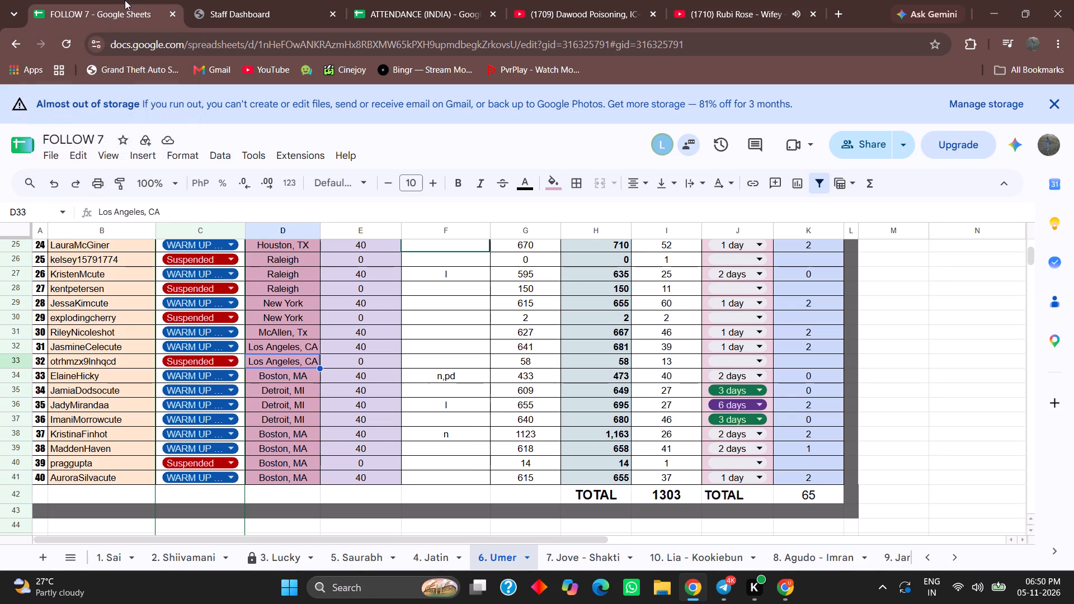
key(Up)
key(Up)
key(Up)
key(Down)
key(Down)
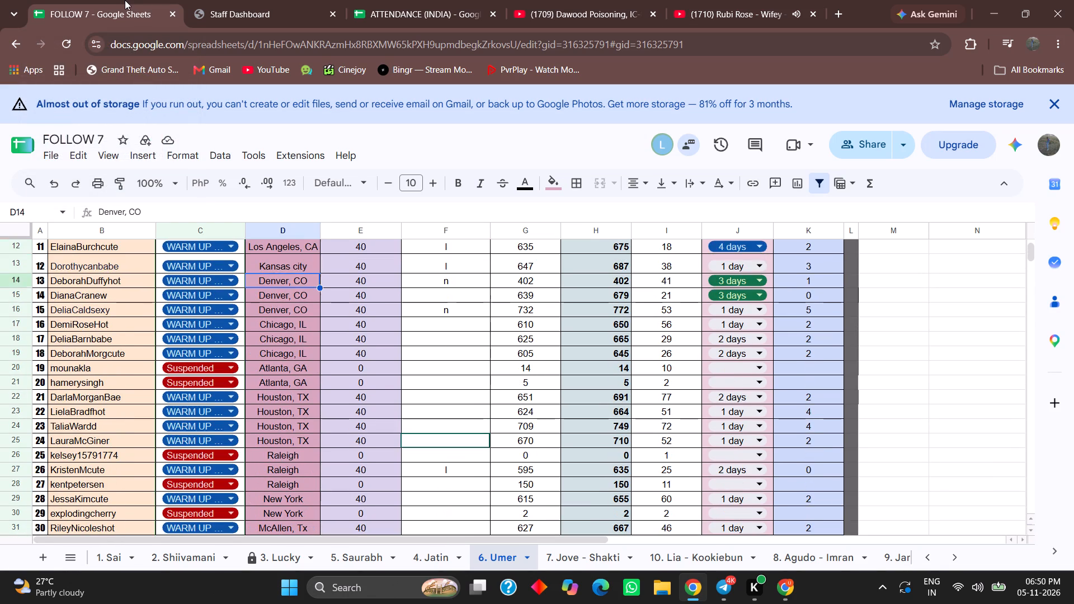
key(Down)
key(Down)
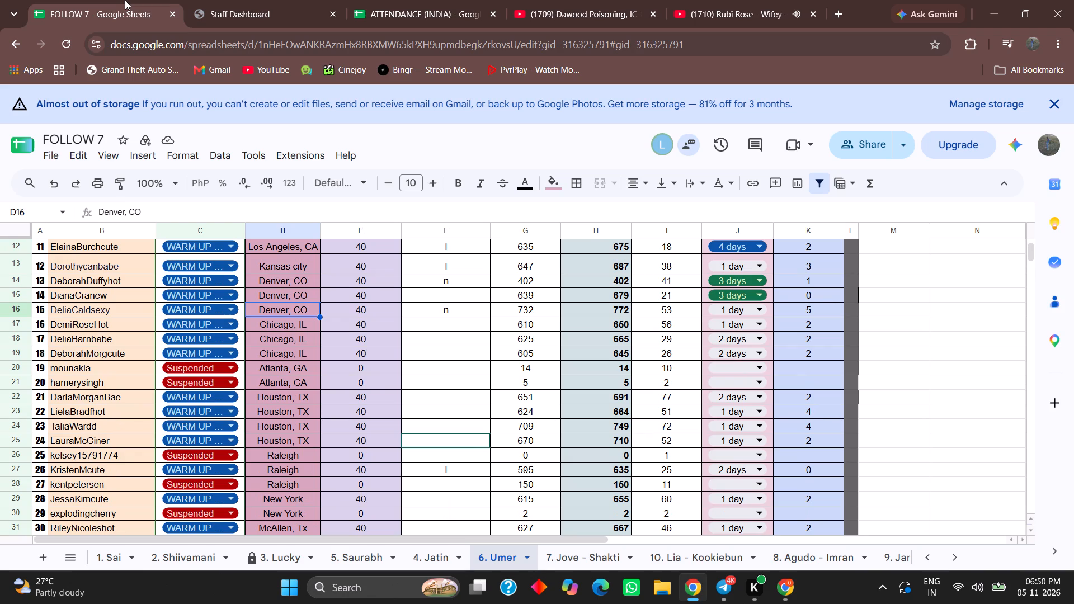
key(Right)
key(Right)
key(Right)
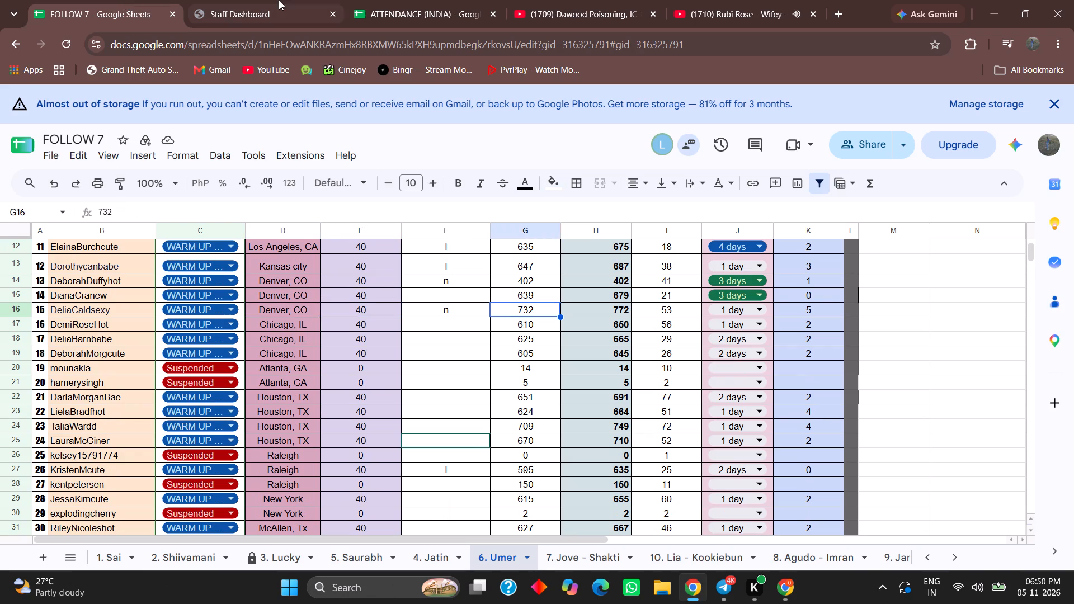
Switch to the YouTube mix and play Cardi B - WAP feat. Megan Thee Stallion.
click(715, 3)
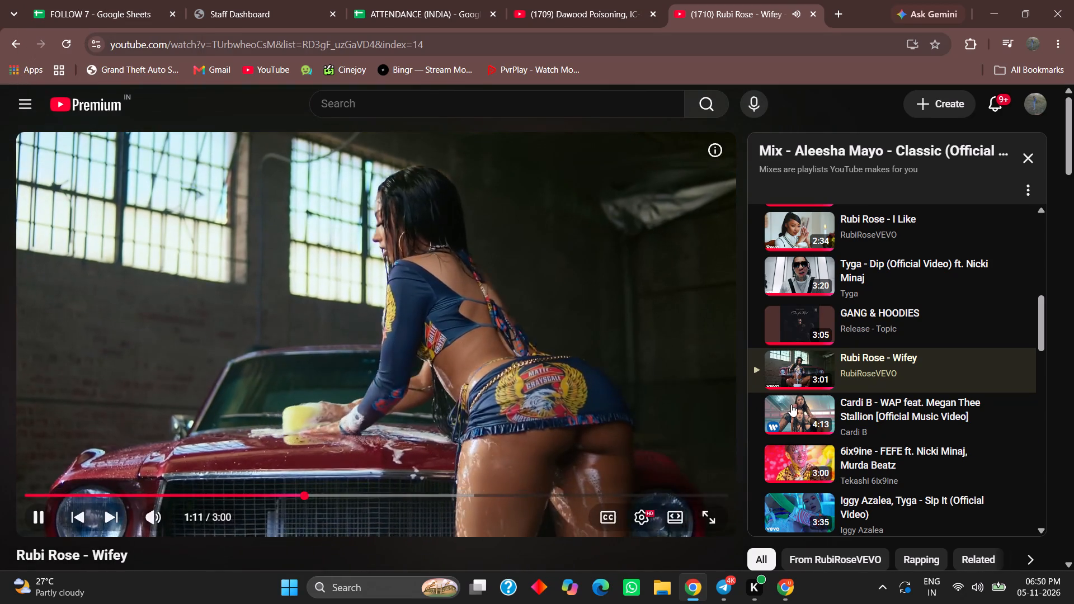
click(809, 413)
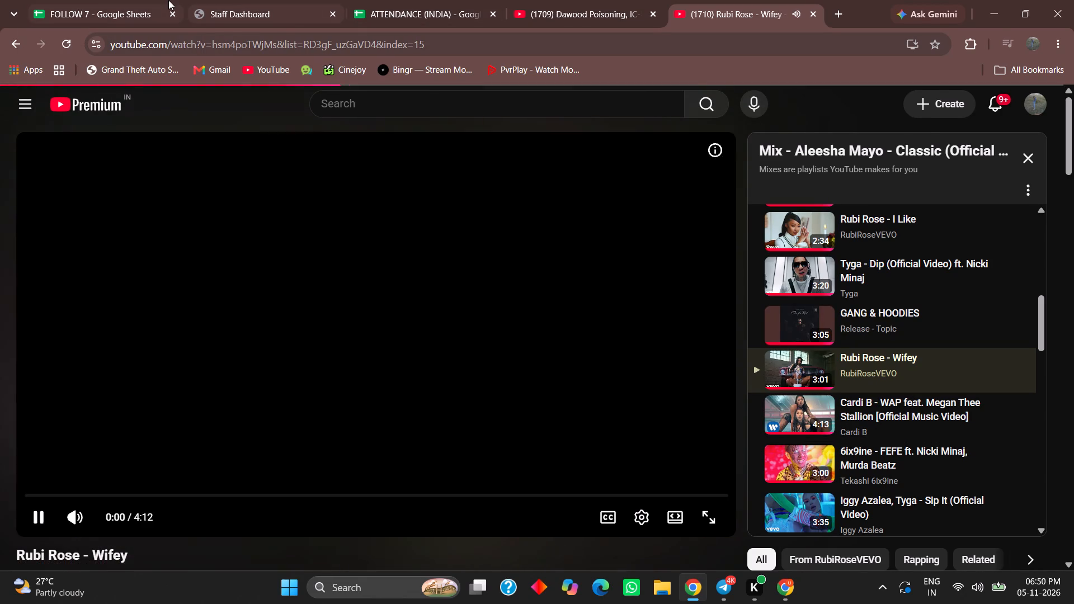
Back in FOLLOW 7, set row 16's column G to 772, column I to 55 and column K to 3, ending on its VPN CITY cell.
click(88, 0)
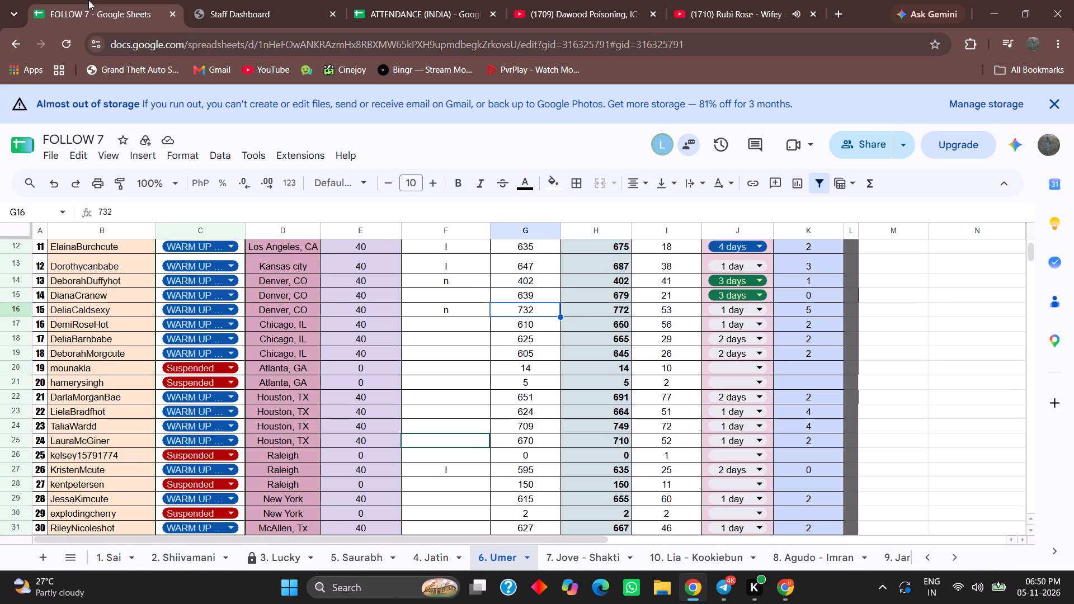
text(772)
key(Right)
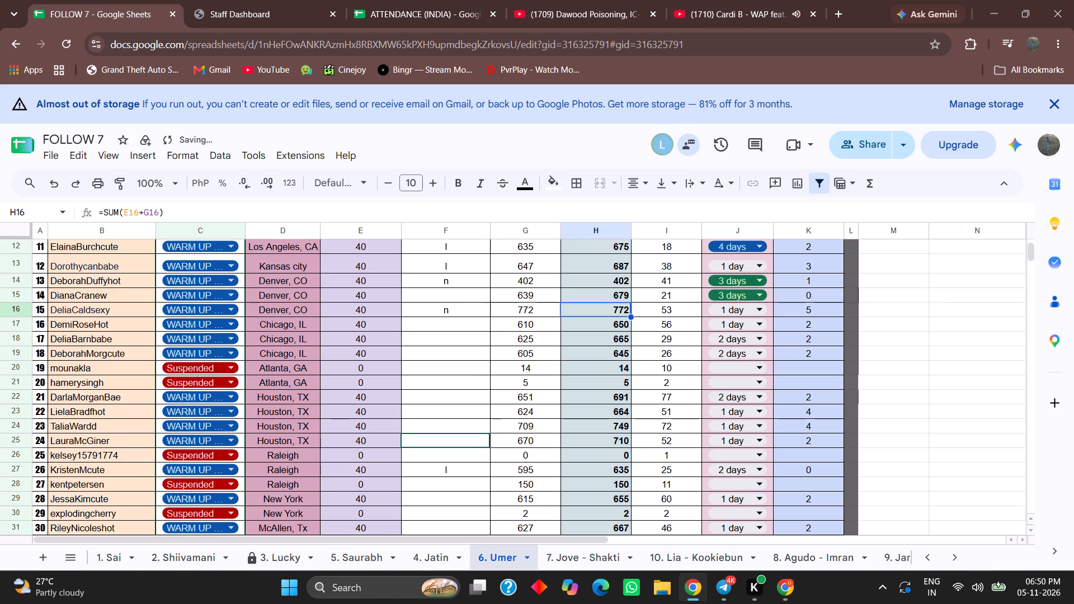
key(Right)
text(55)
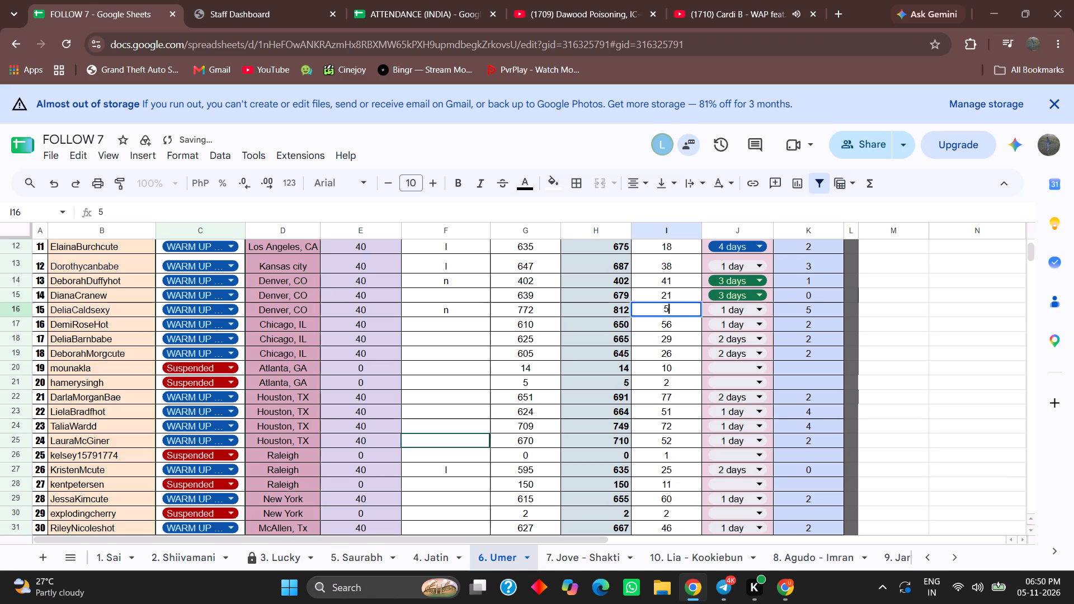
key(Right)
key(Right)
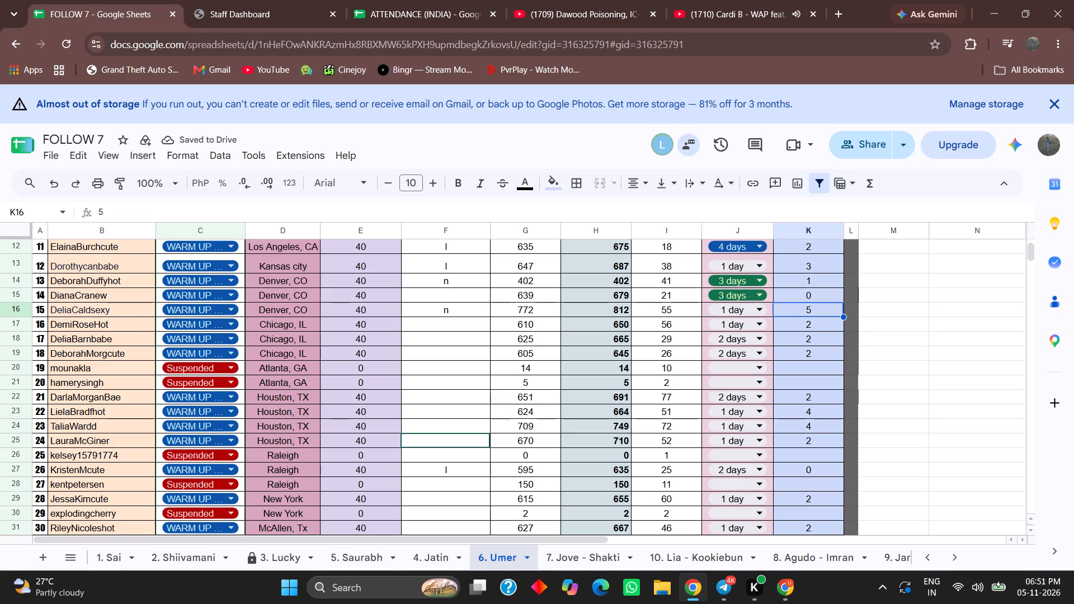
key(3)
key(Left)
key(Left)
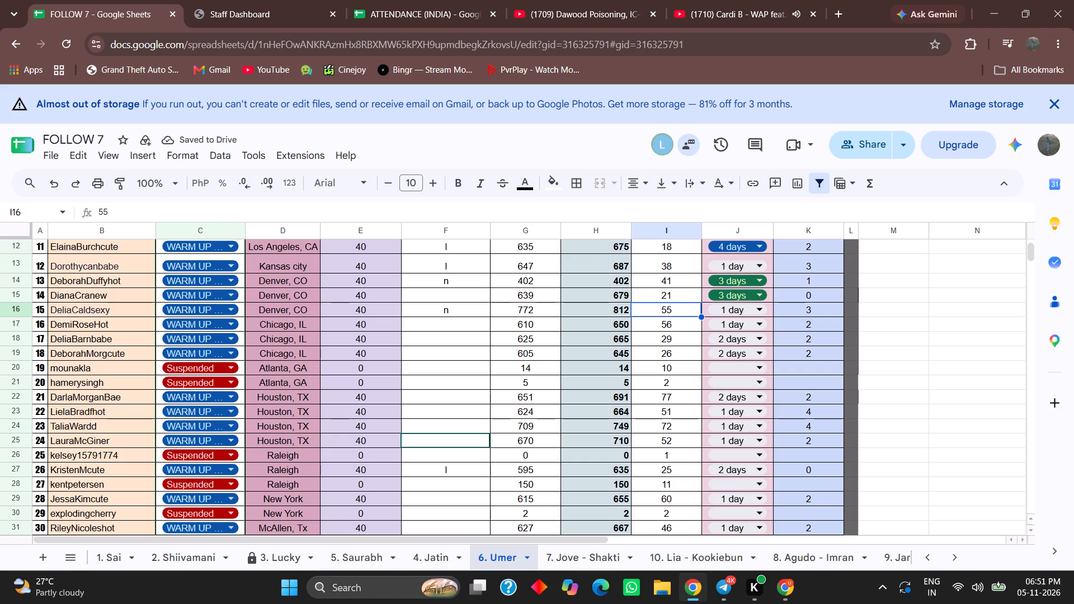
key(Left)
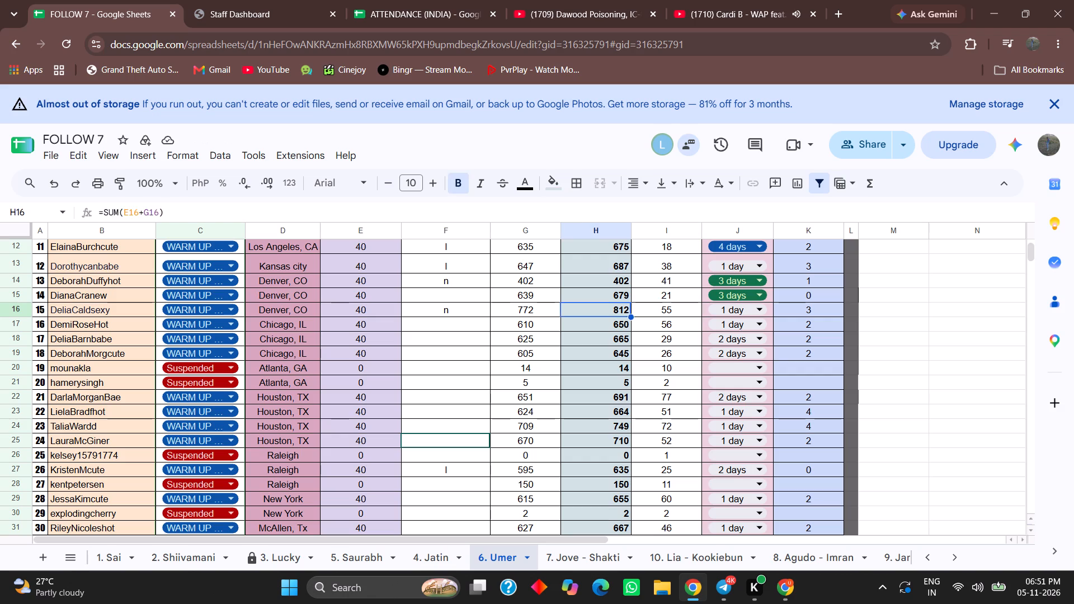
key(Left)
key(Left)
key(Left)
key(Left)
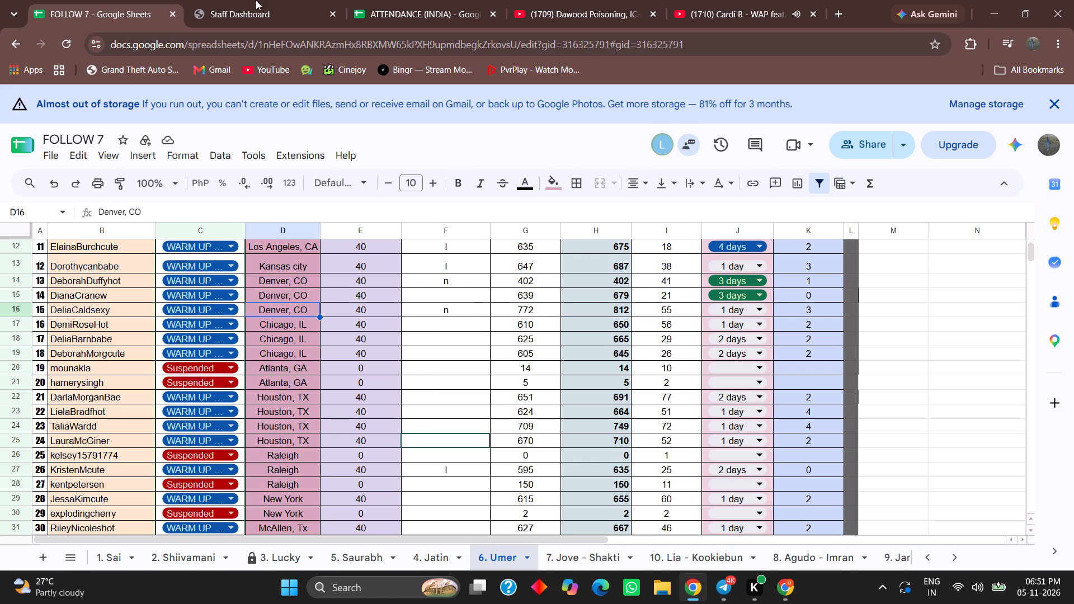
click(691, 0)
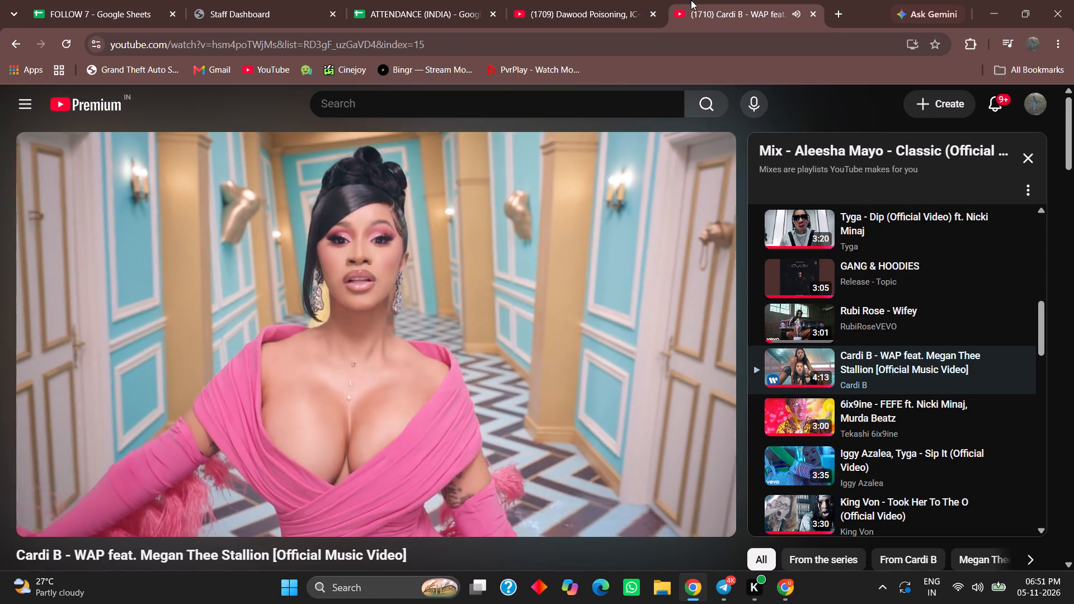
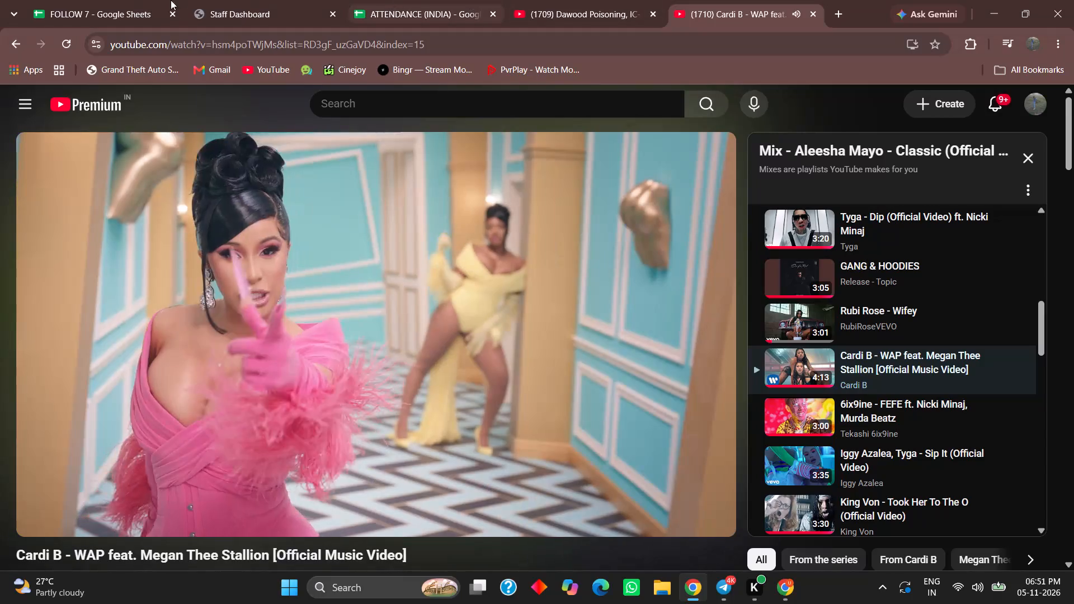
Return to the FOLLOW 7 sheet and enter 447 in the thirteenth account's column G cell in row 14, correcting it to 442.
click(96, 0)
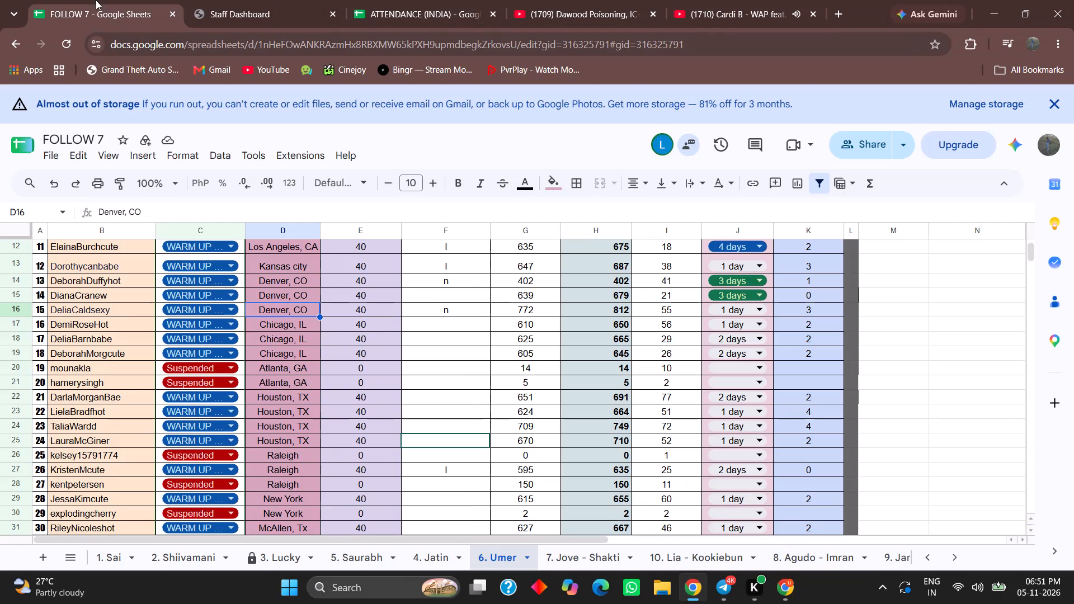
key(Up)
key(Up)
key(Right)
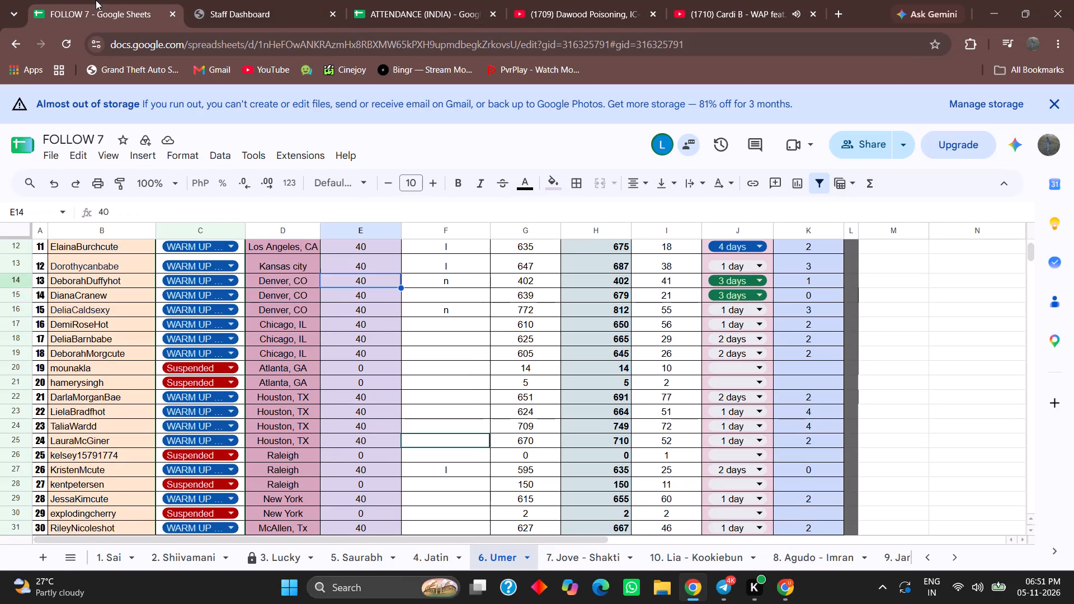
key(Right)
key(Right)
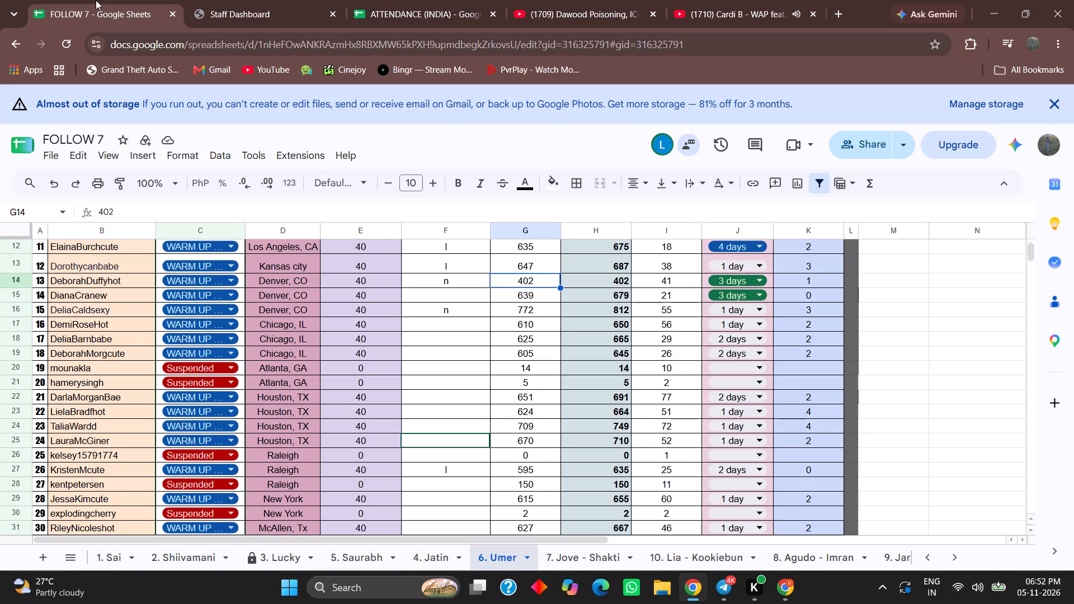
text(447)
key(Right)
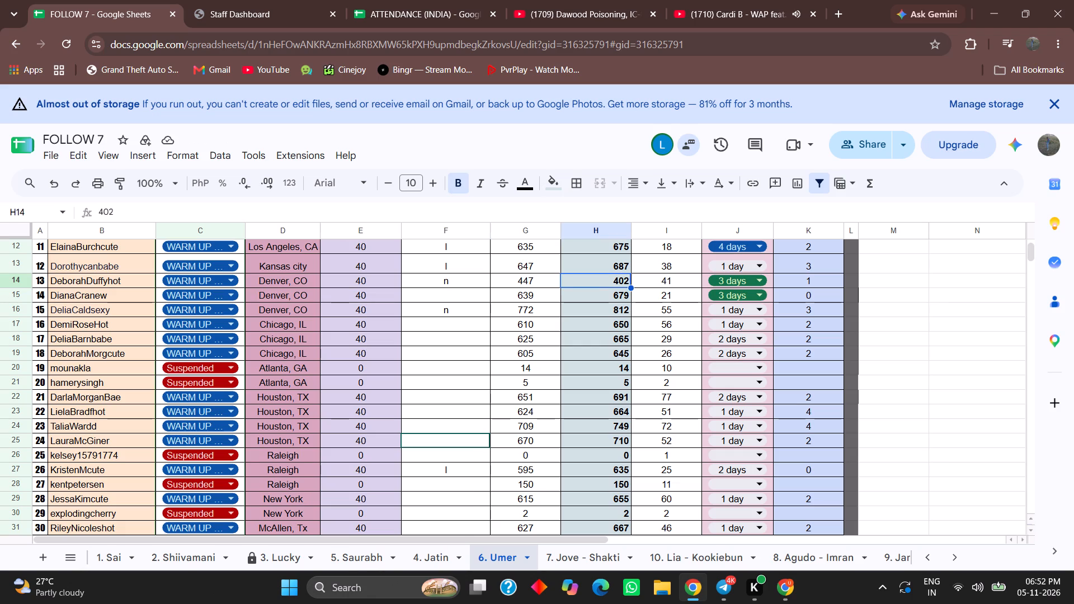
key(Left)
key(Left)
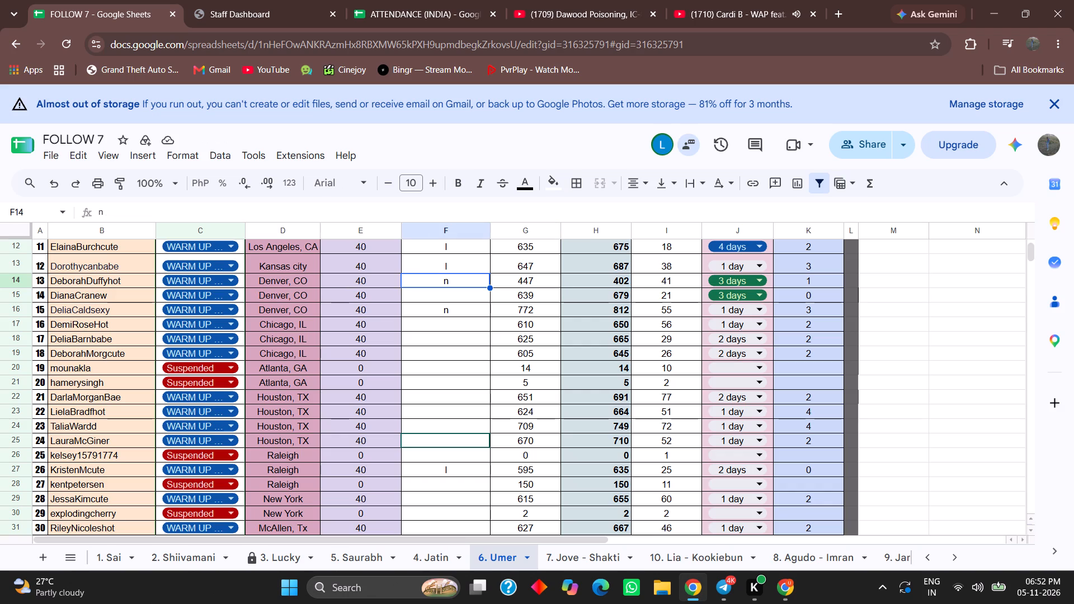
key(Right)
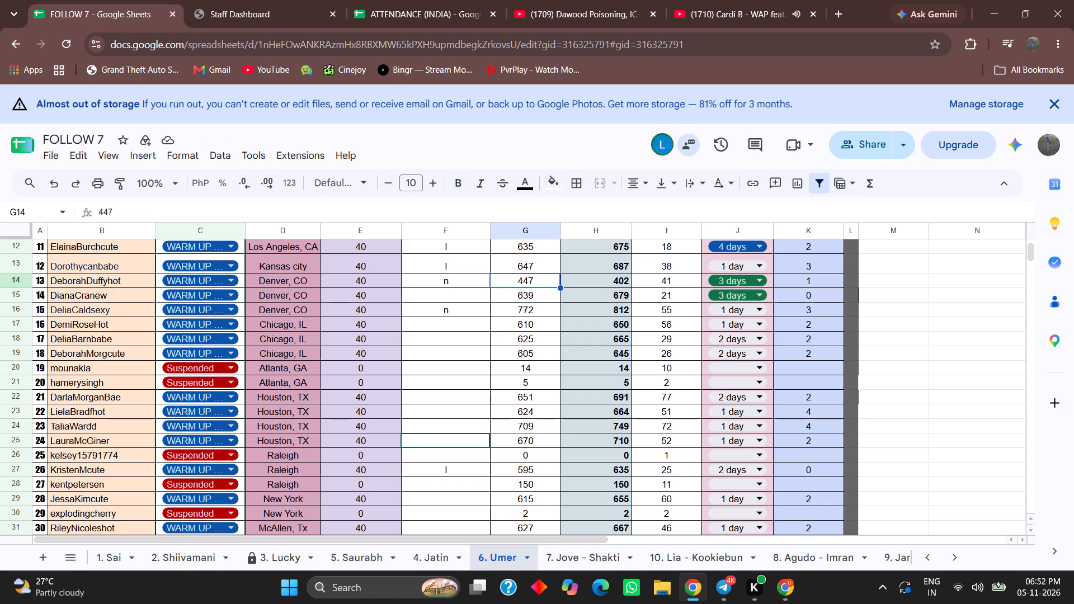
text(442)
key(Right)
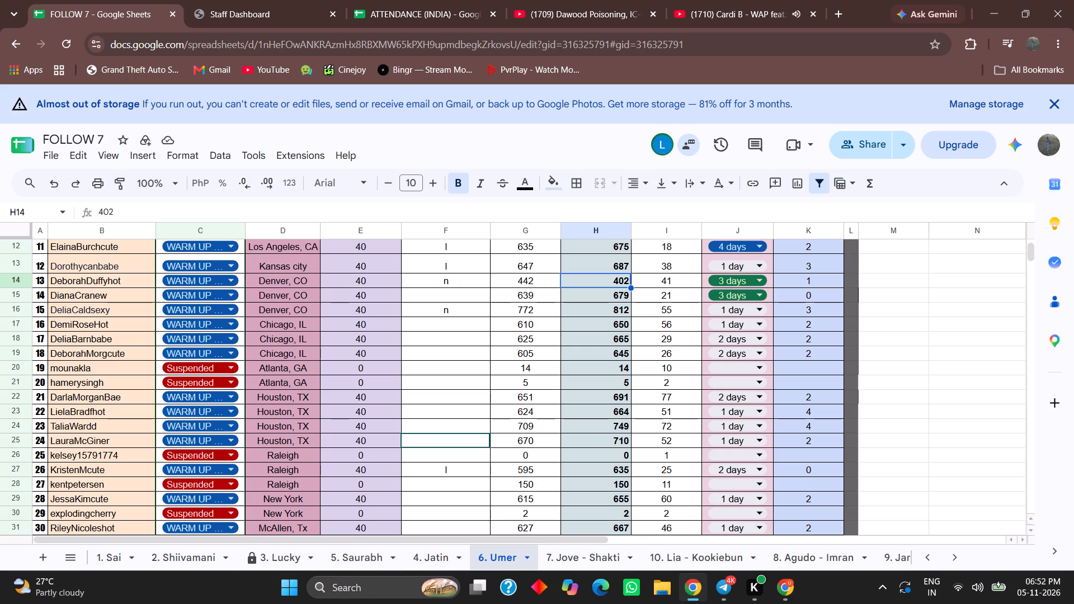
Set row 14's column H to 482, column I to 42 and column J to 2 days, ending on its column K cell.
key(4)
text(82)
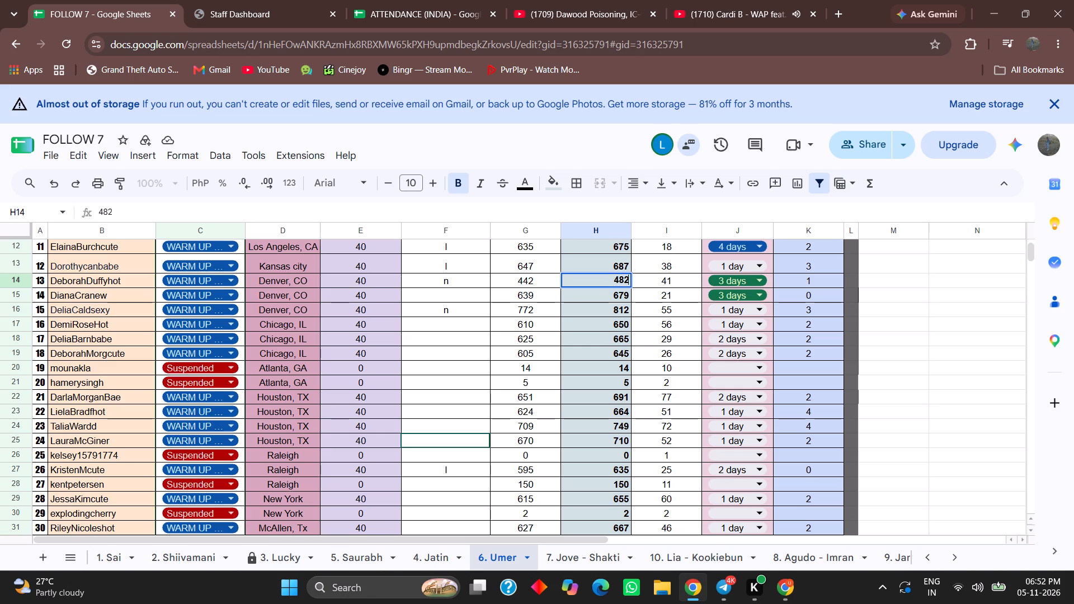
key(Right)
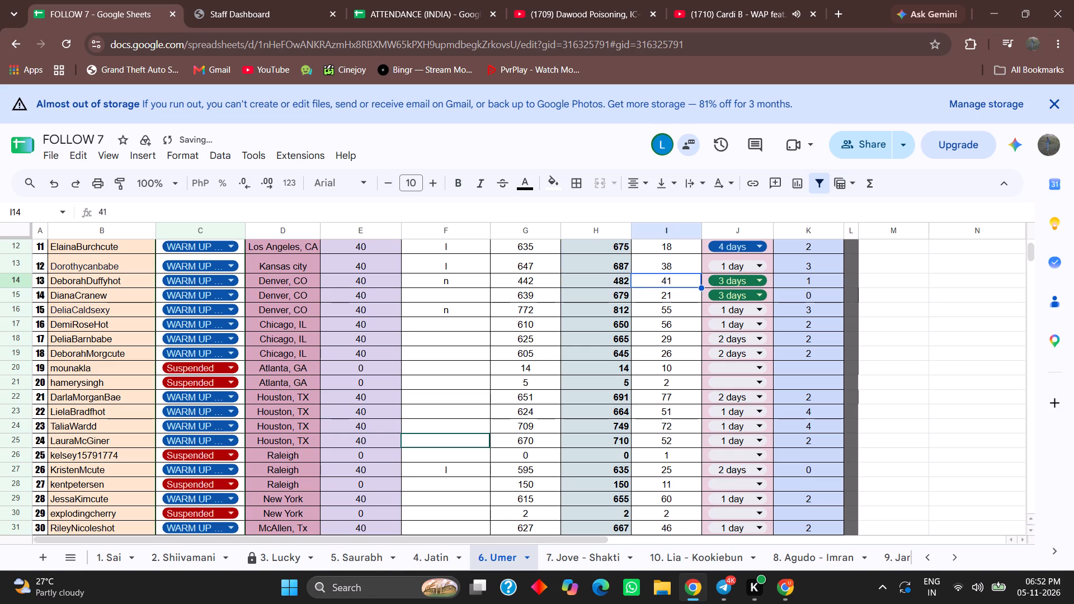
text(42)
key(Right)
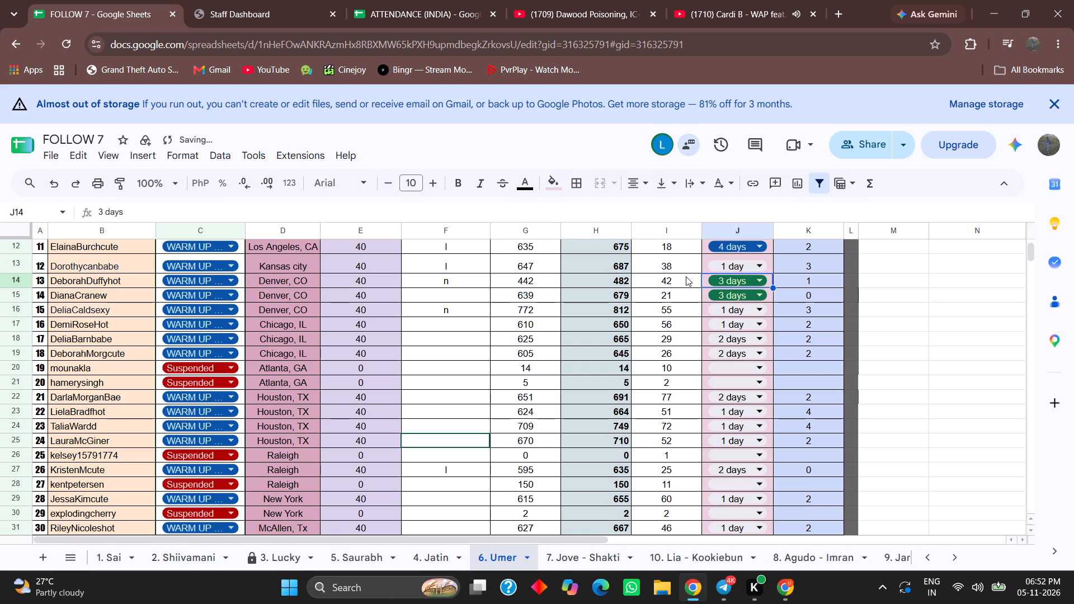
click(731, 284)
click(733, 318)
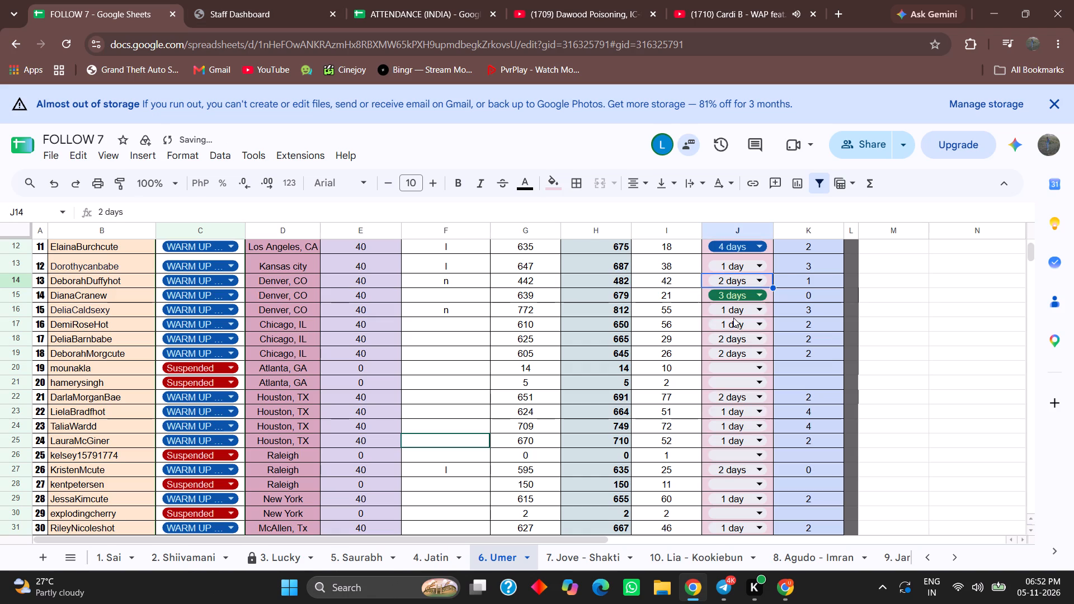
click(806, 284)
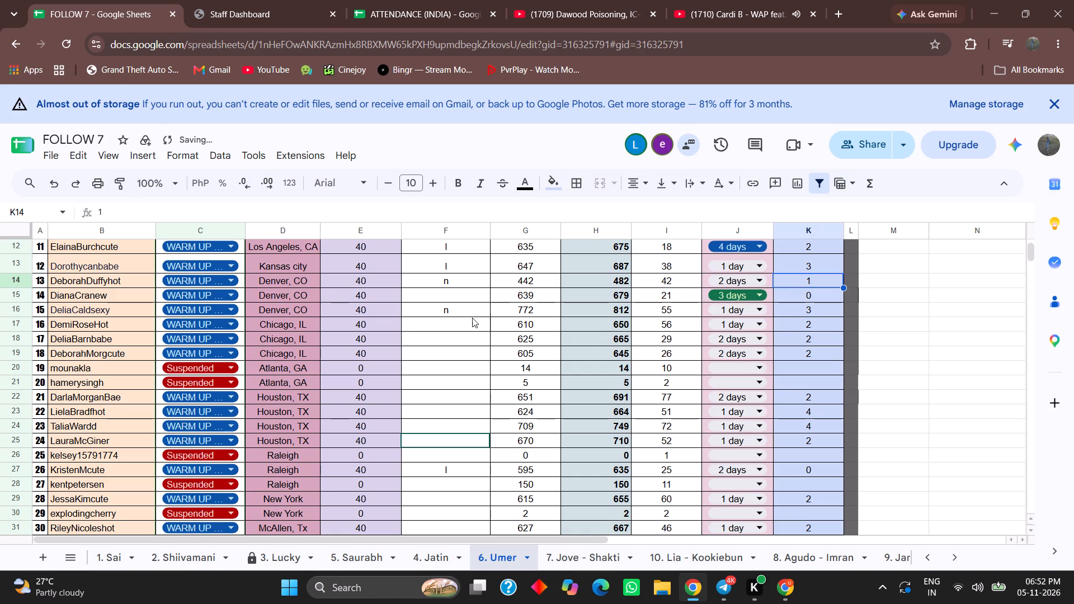
Switch to the YouTube mix playing Cardi B - WAP feat. Megan Thee Stallion.
click(718, 0)
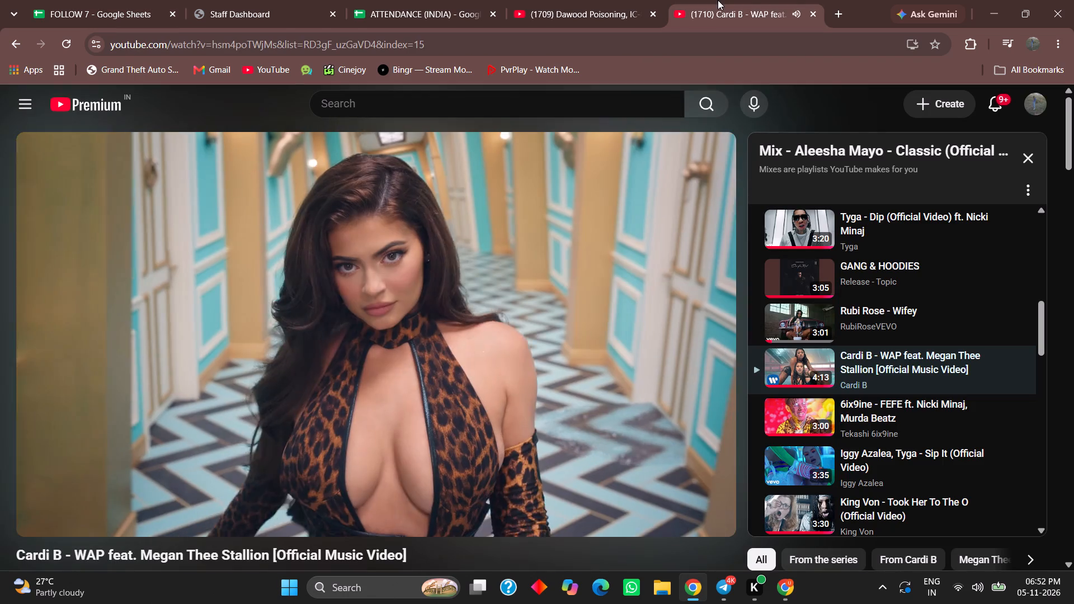
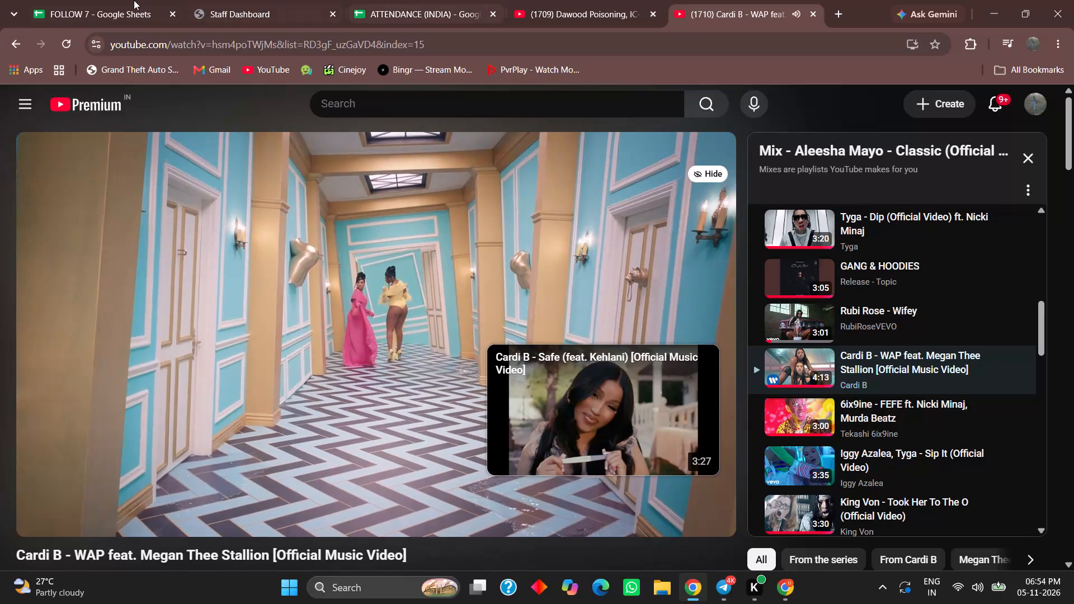
Return to the FOLLOW 7 spreadsheet and open the Team 7 sheet to view the team's summary.
click(134, 1)
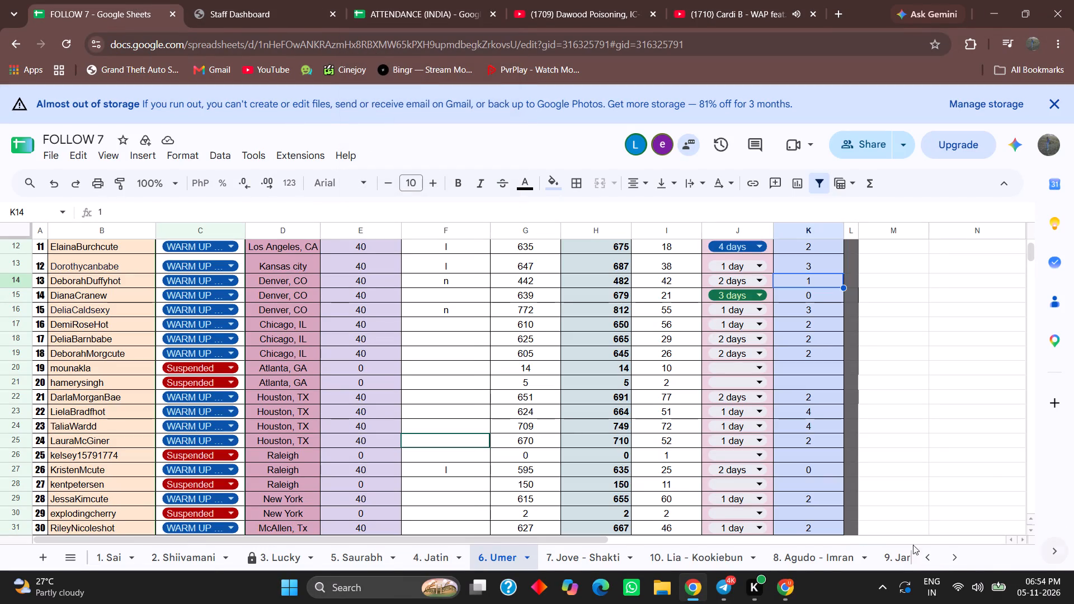
click(950, 563)
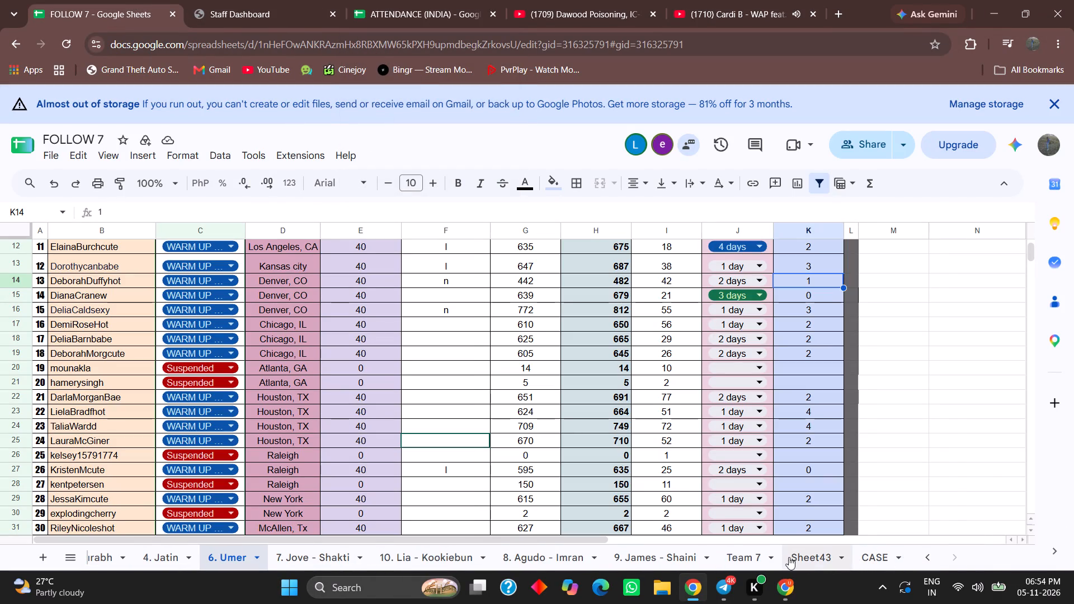
click(740, 556)
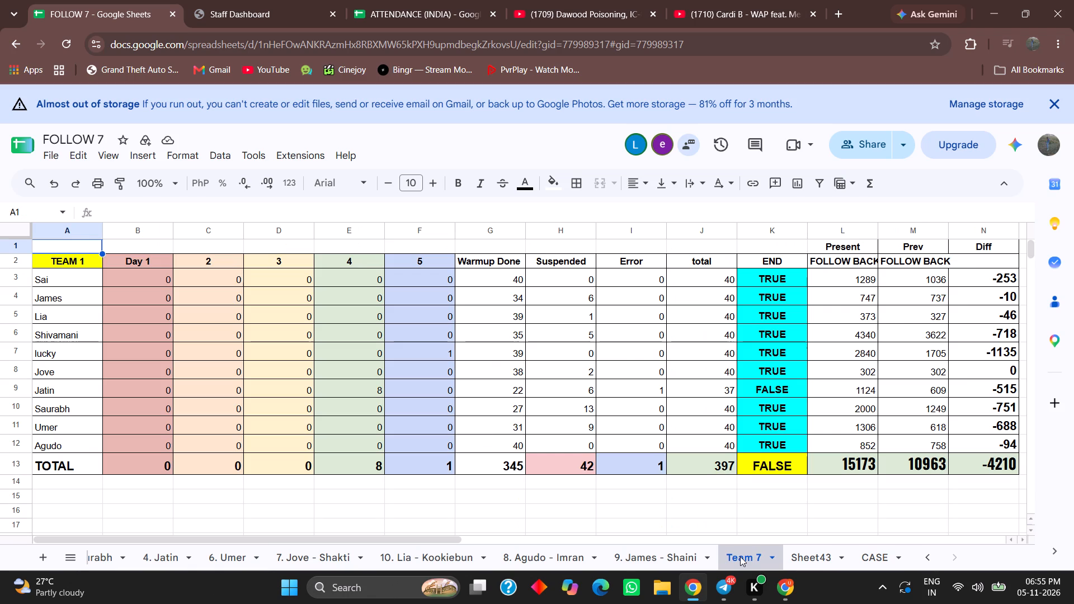
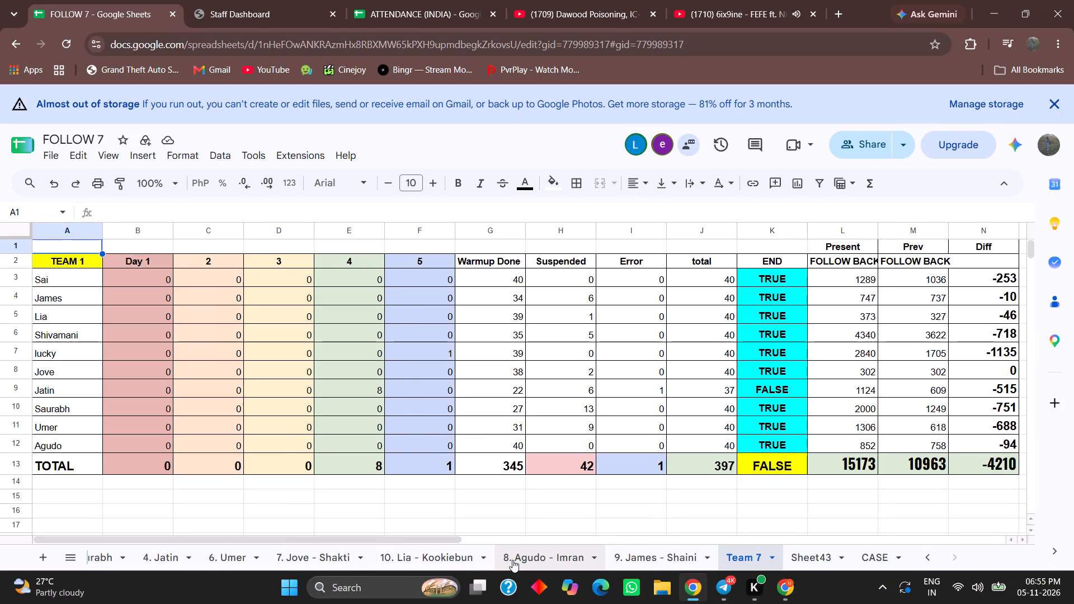
Open the 7. Jove - Shakti sheet and review its account rows down to the totals row.
click(314, 549)
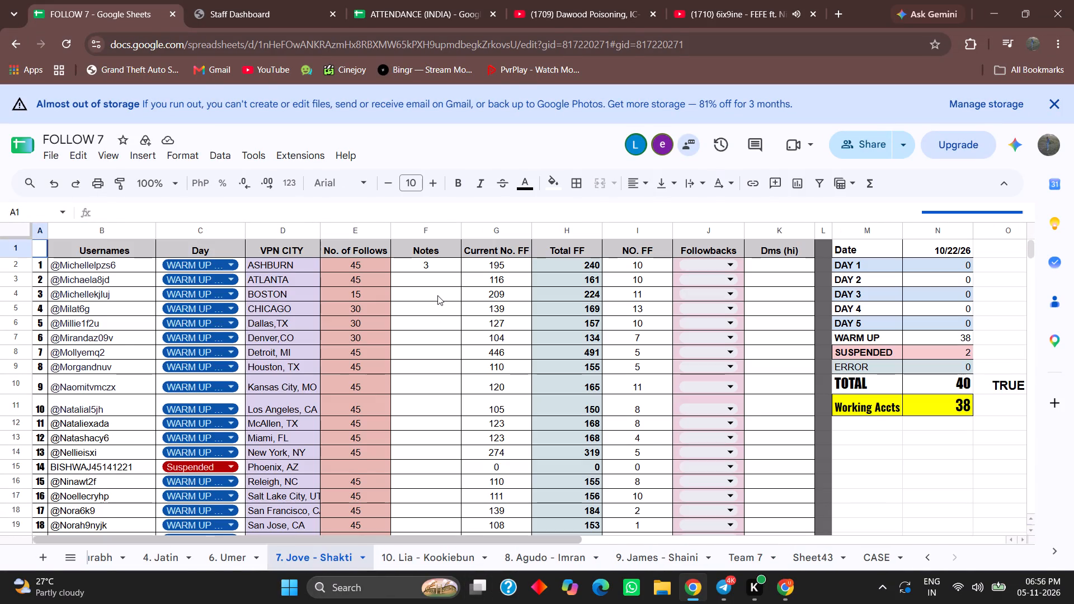
scroll(437, 295, down, 4)
scroll(437, 295, left, 1)
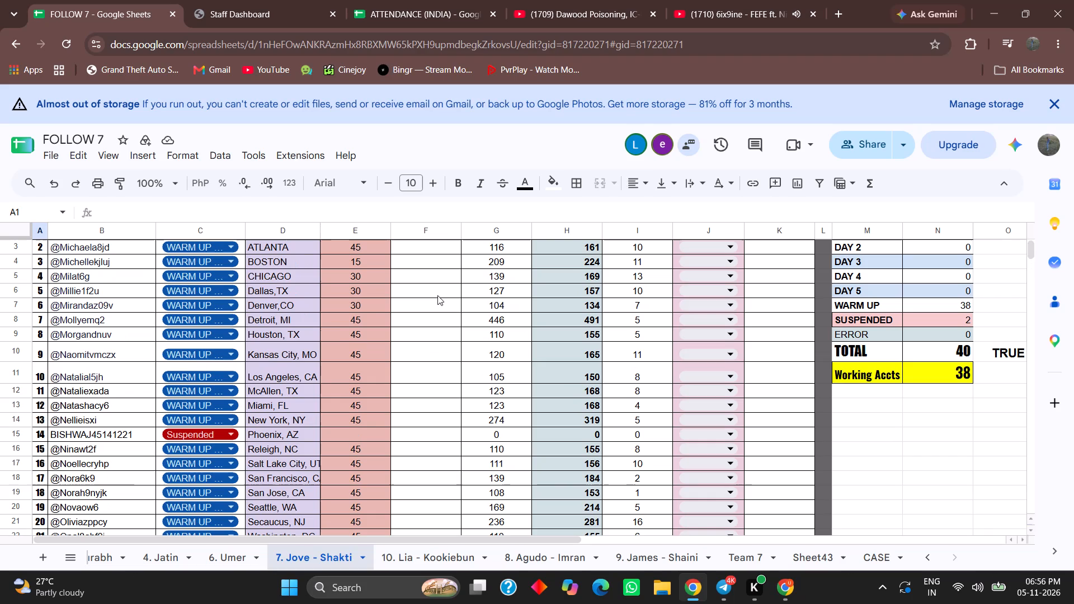
scroll(437, 295, up, 2)
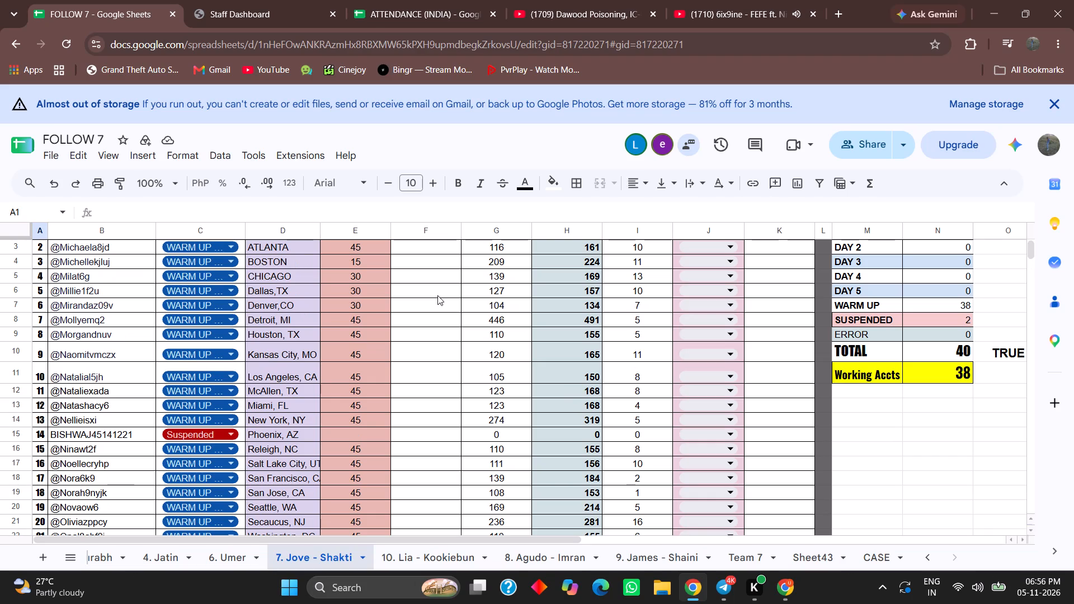
scroll(437, 295, down, 1)
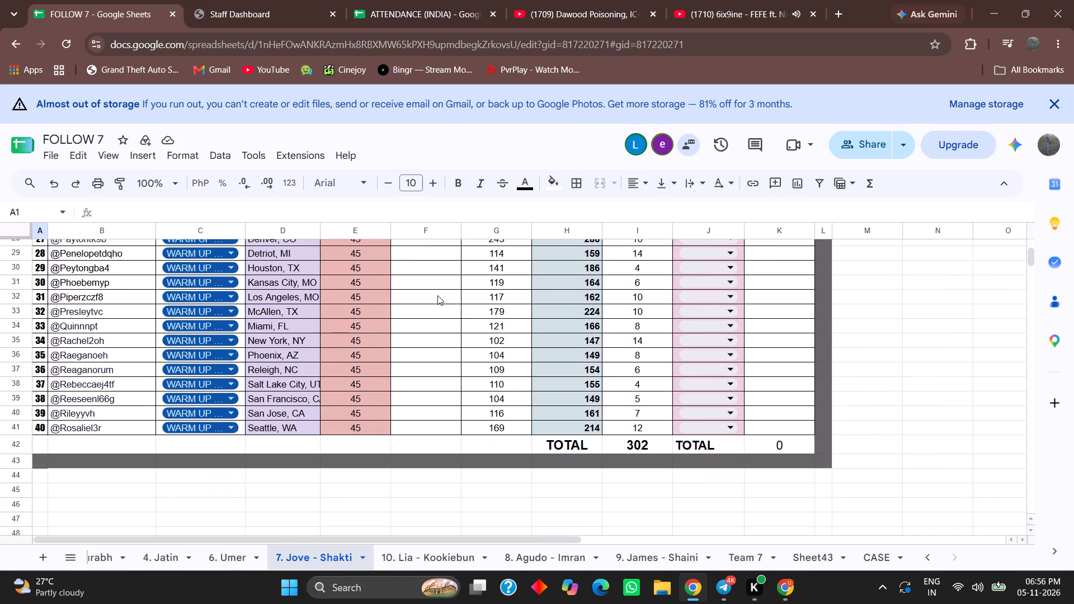
scroll(437, 295, down, 1)
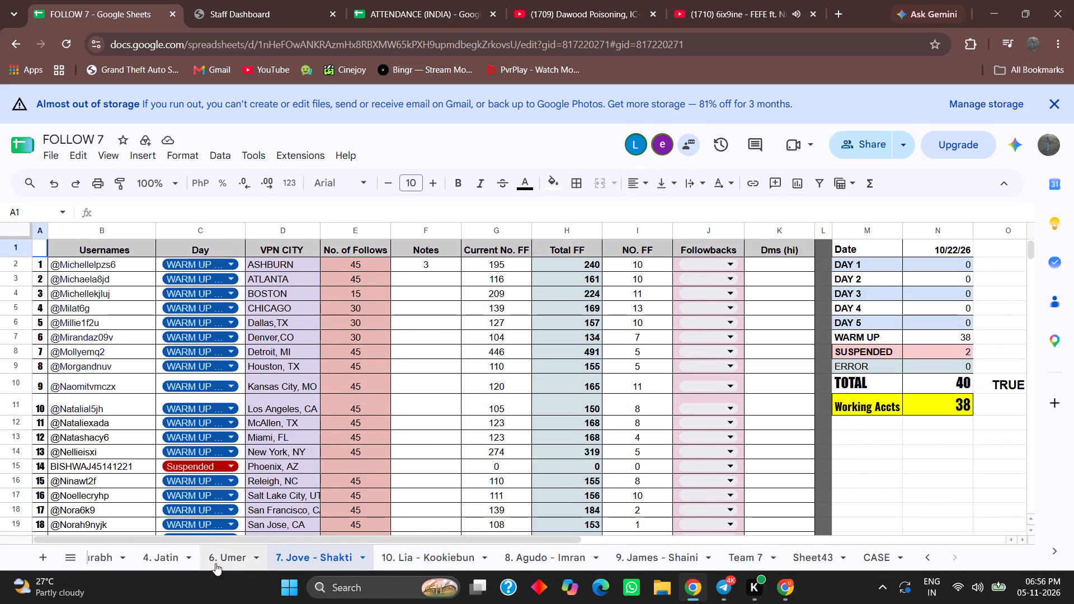
Return to the 6. Umer sheet.
click(215, 563)
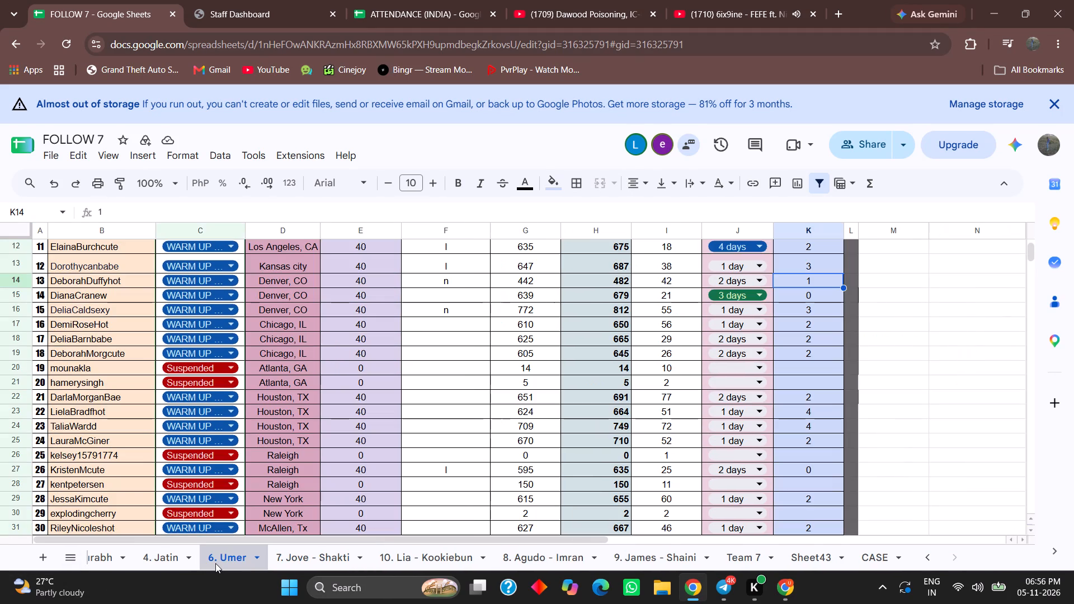